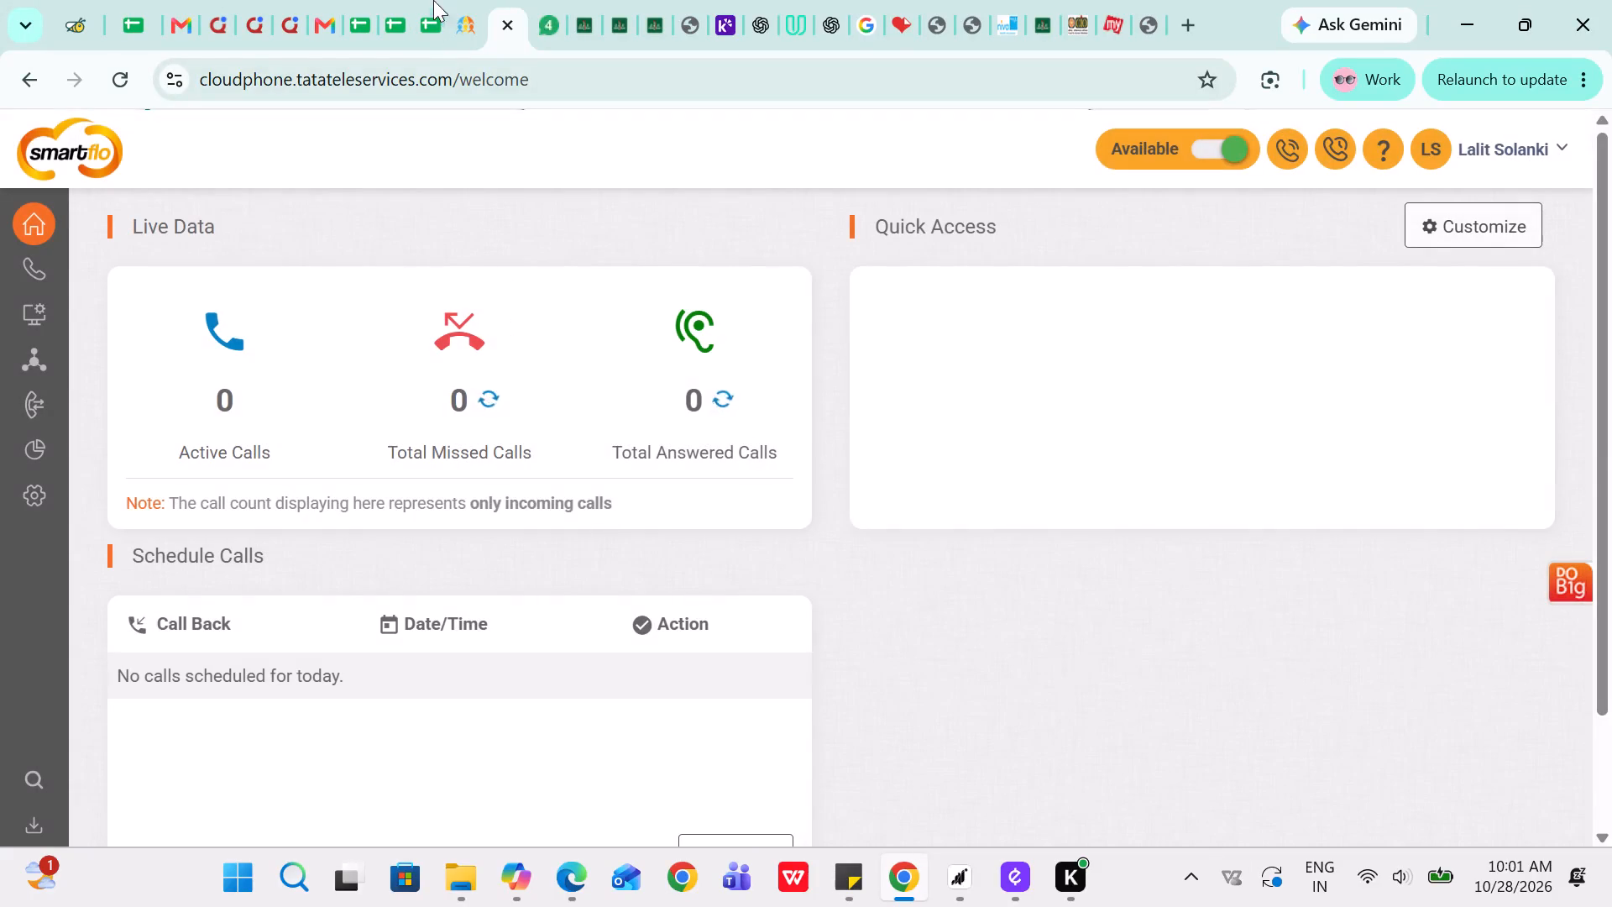
# Switch from the Smartflo calling dashboard to the Insurance Samadhan admin page with the policy complaint data list.
pyautogui.click(468, 0)
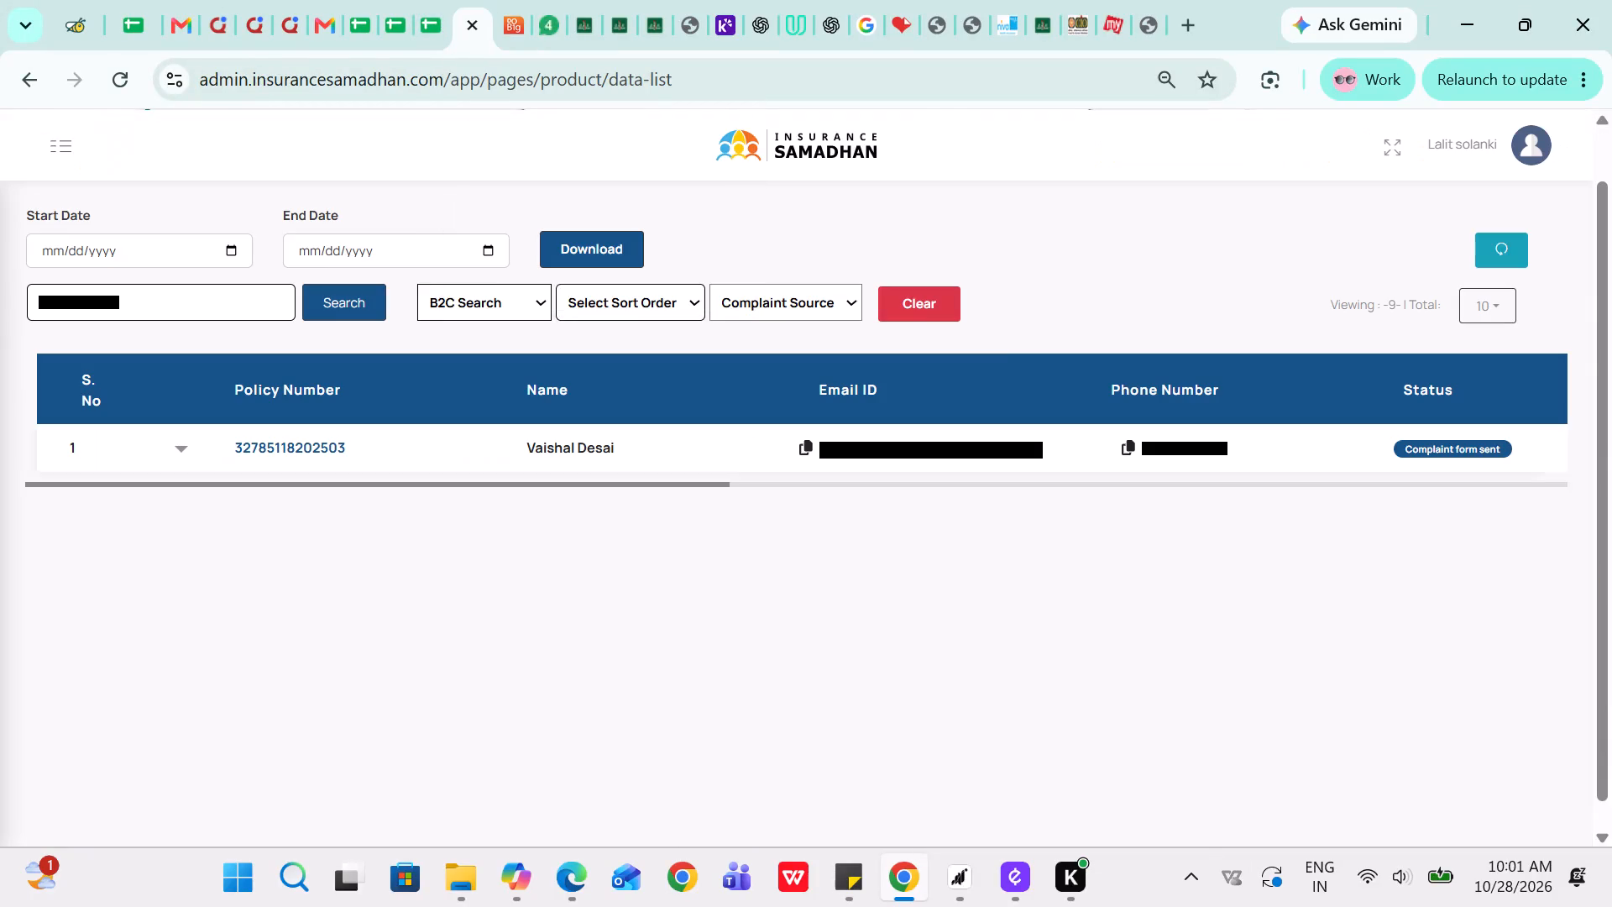
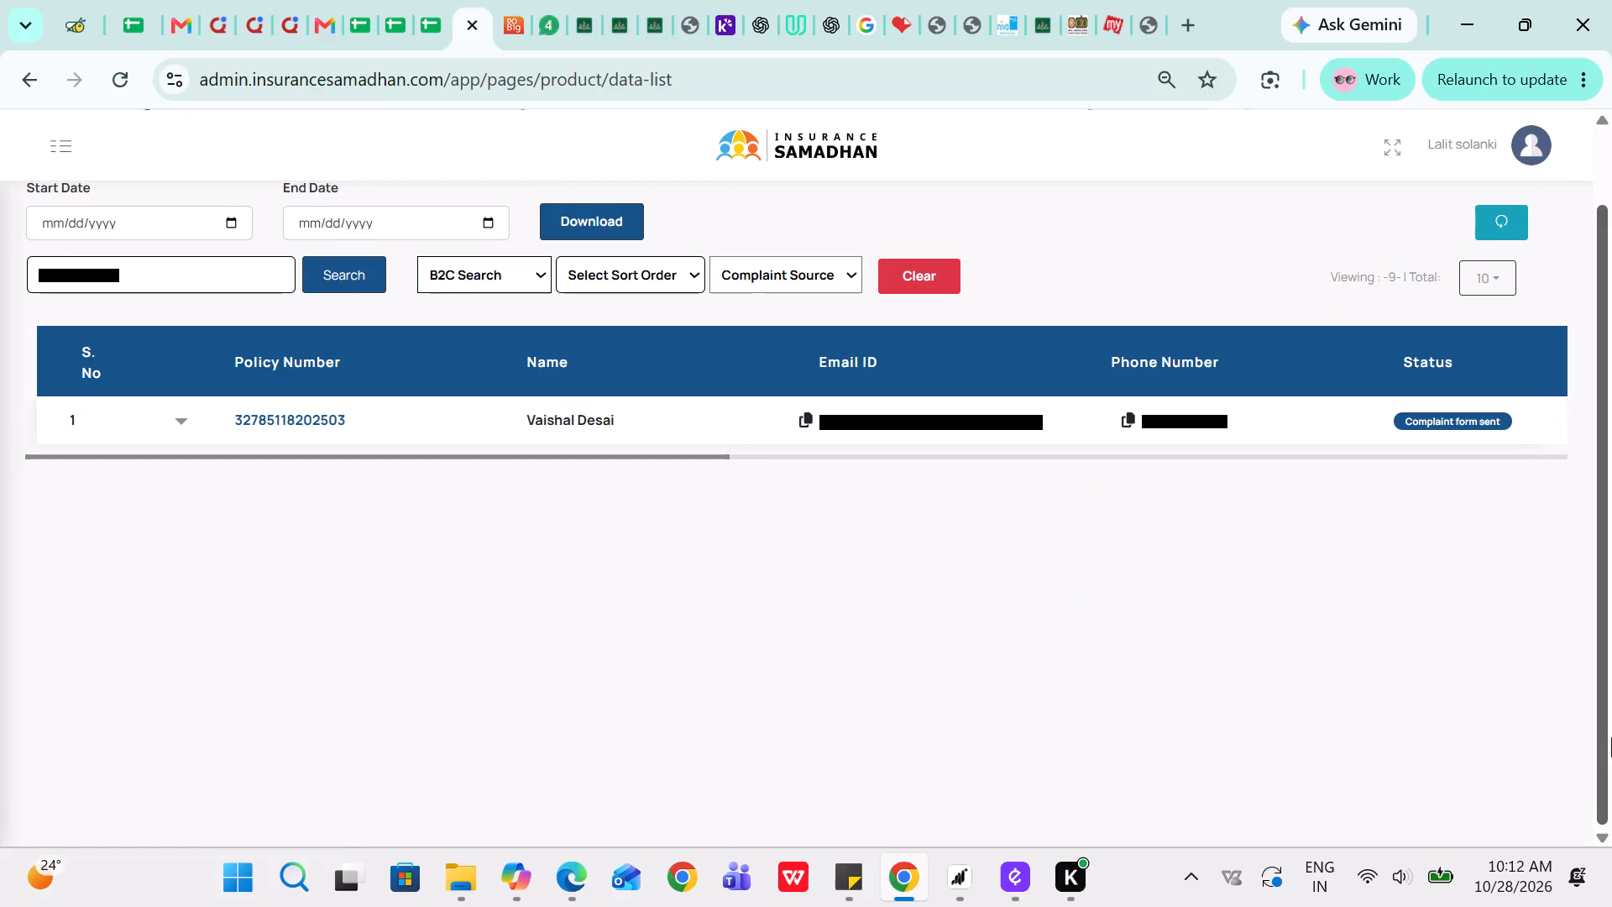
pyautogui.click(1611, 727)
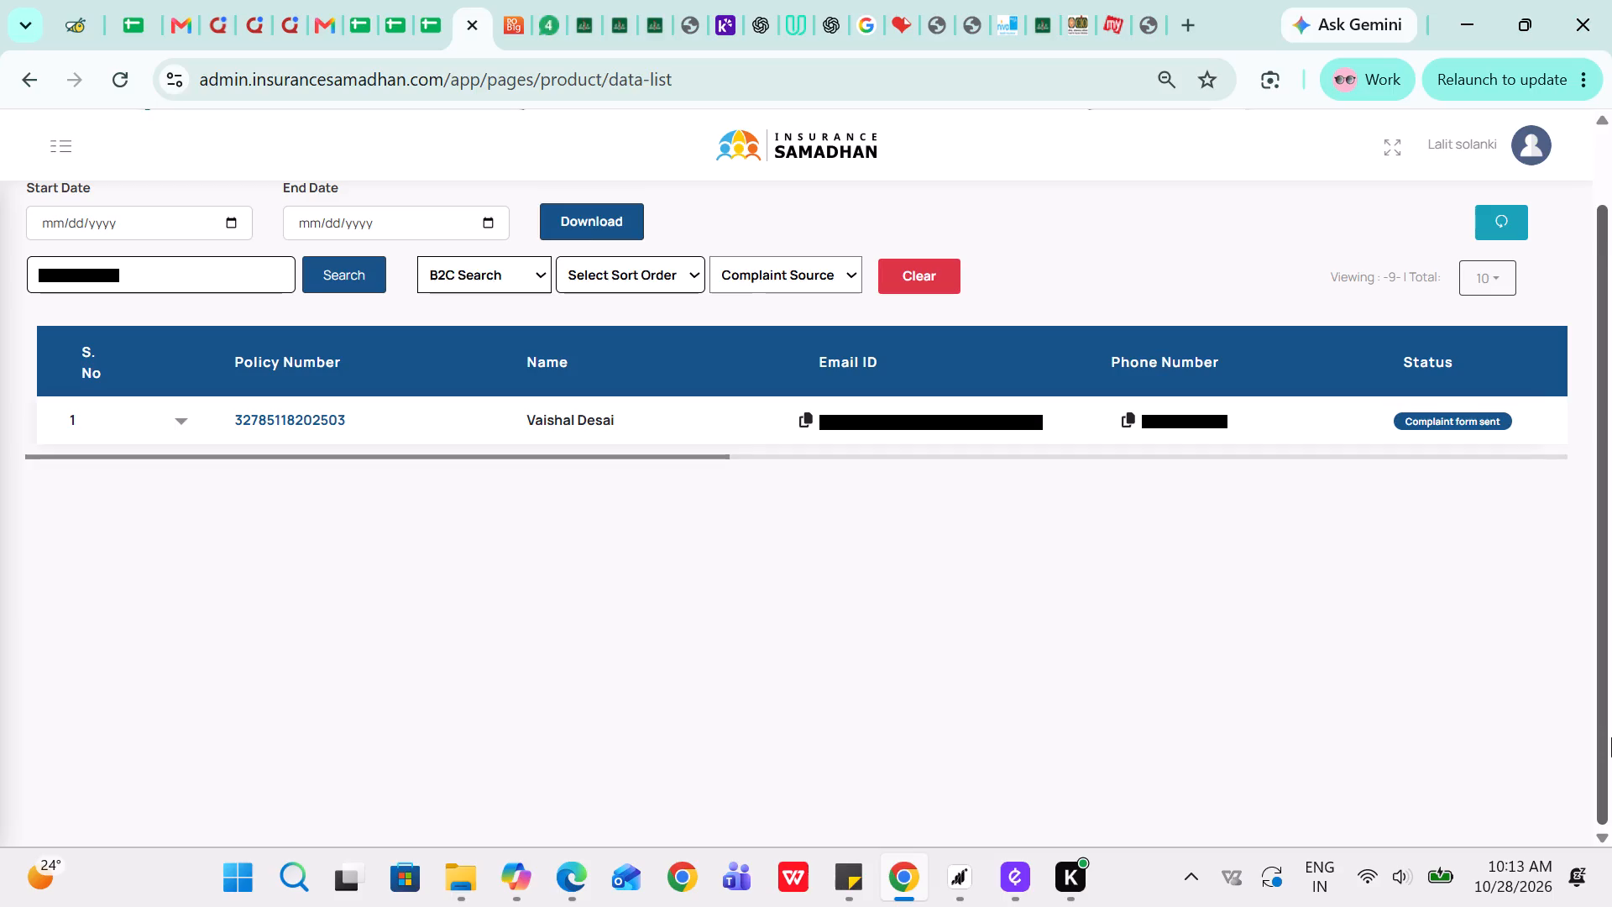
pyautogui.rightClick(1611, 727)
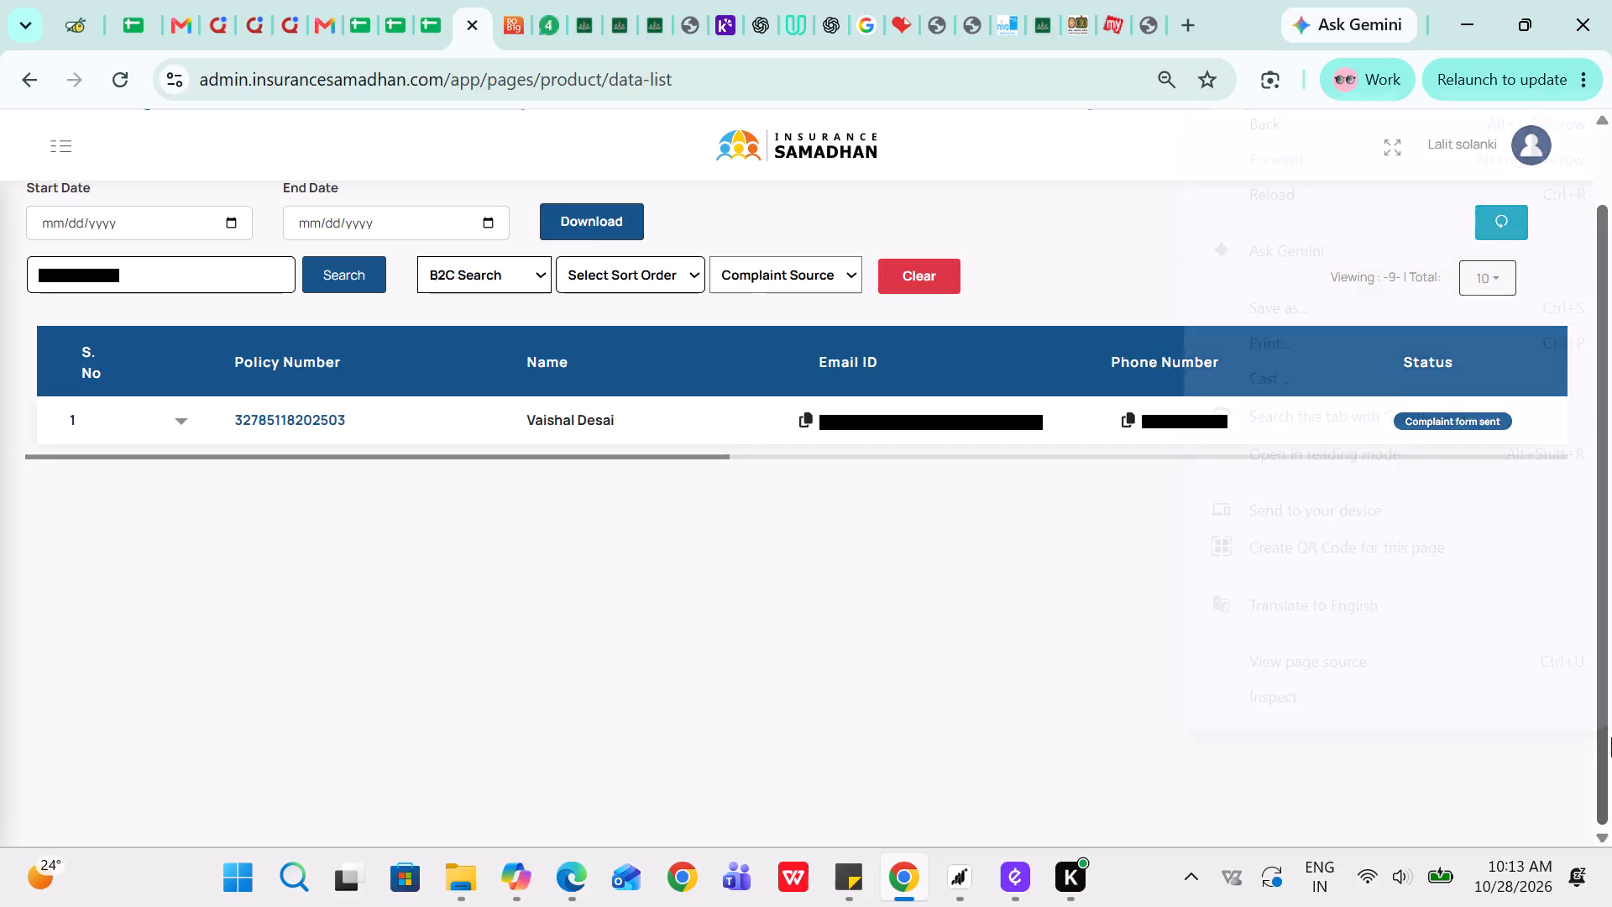
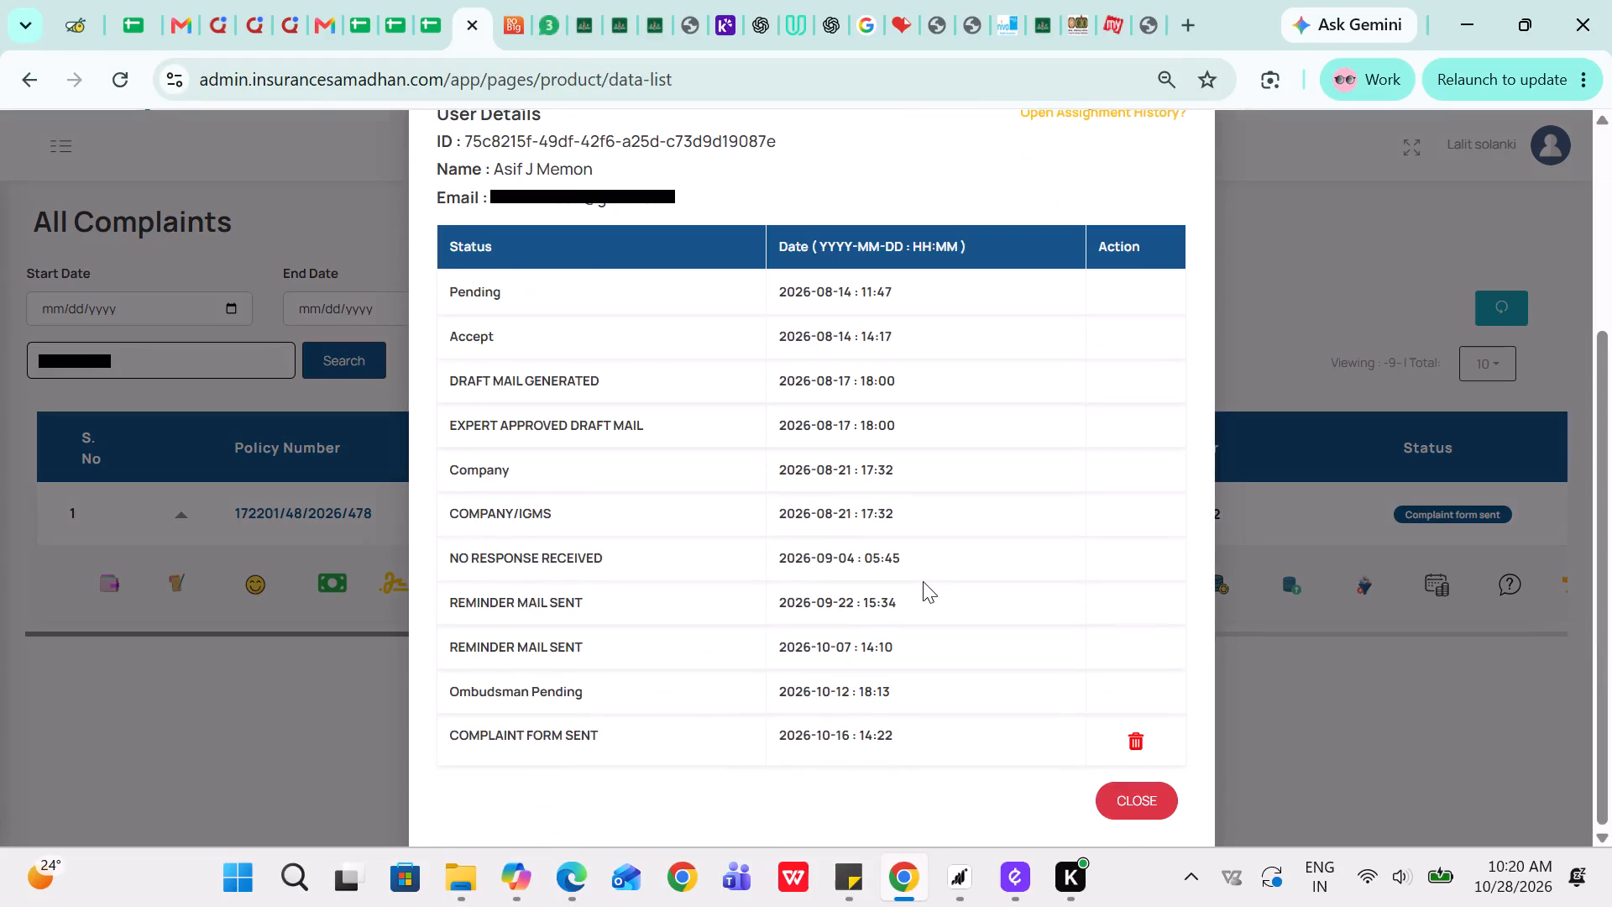
pyautogui.click(1443, 694)
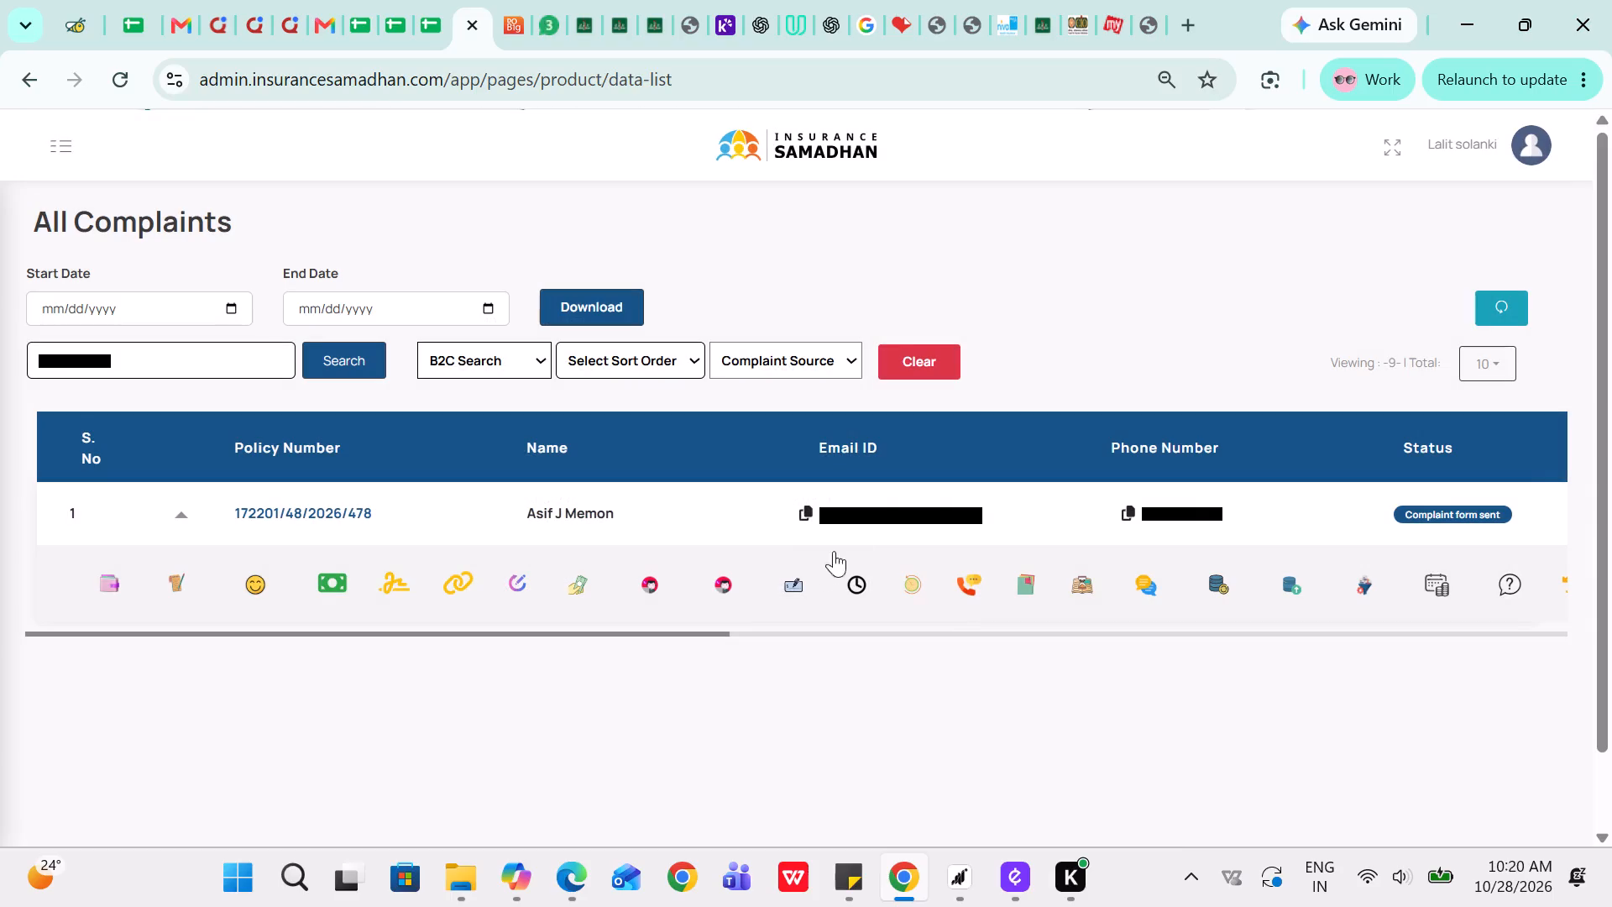
pyautogui.click(806, 512)
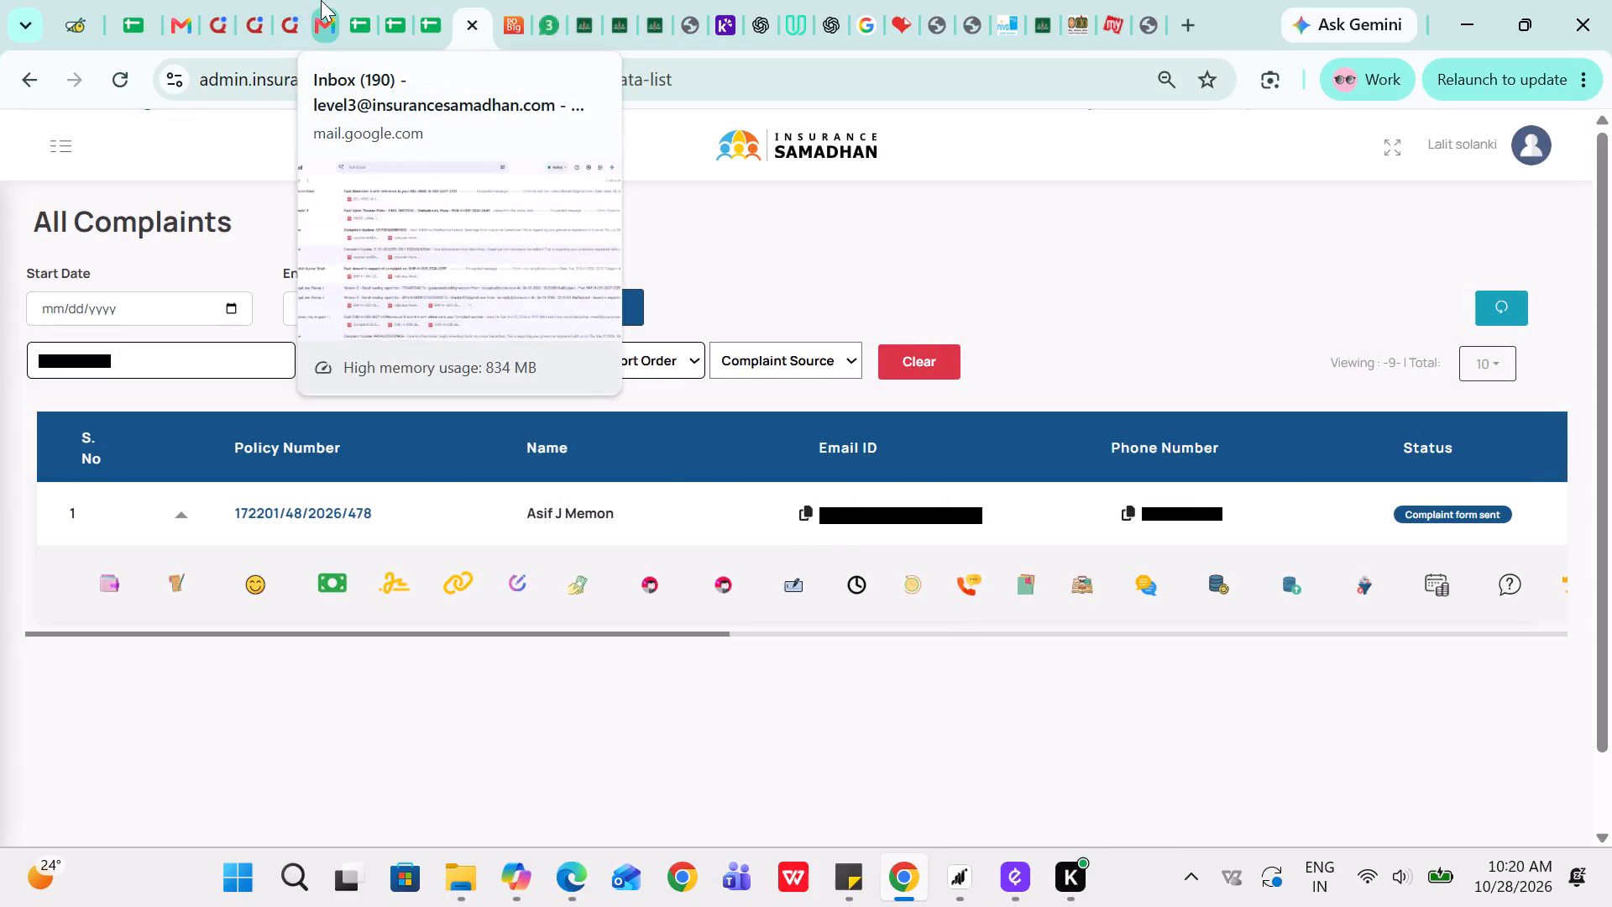
# Open the listed complaint's record from its policy number and check the vendor name and the complainant's email in the details form.
pyautogui.click(315, 512)
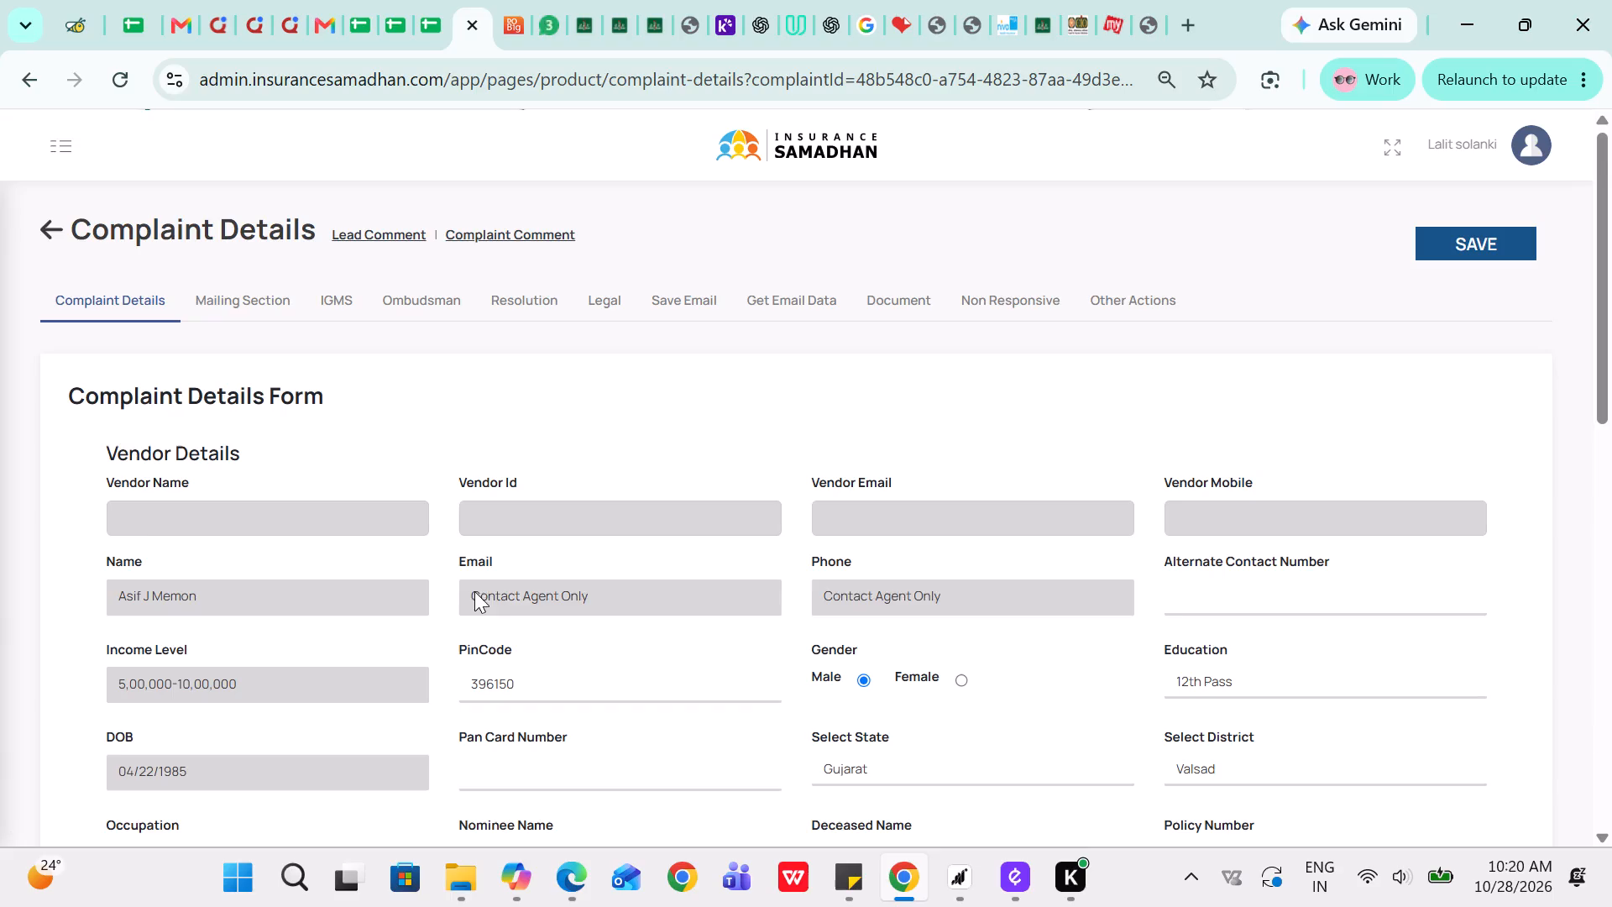
pyautogui.moveTo(384, 527); pyautogui.dragTo(51, 567)
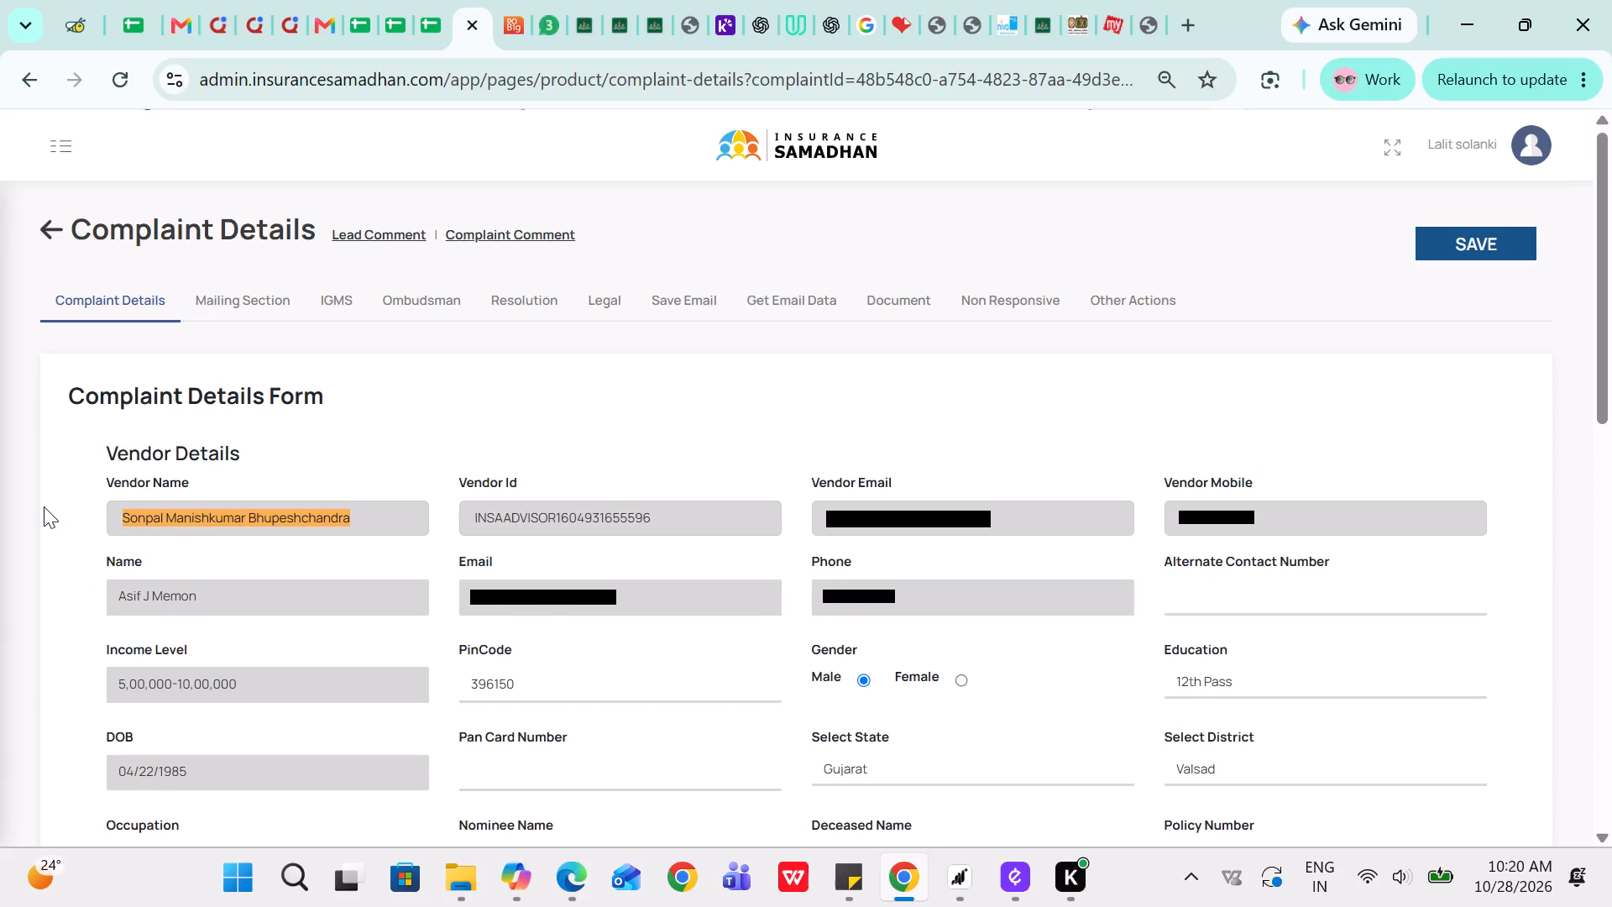
pyautogui.click(664, 373)
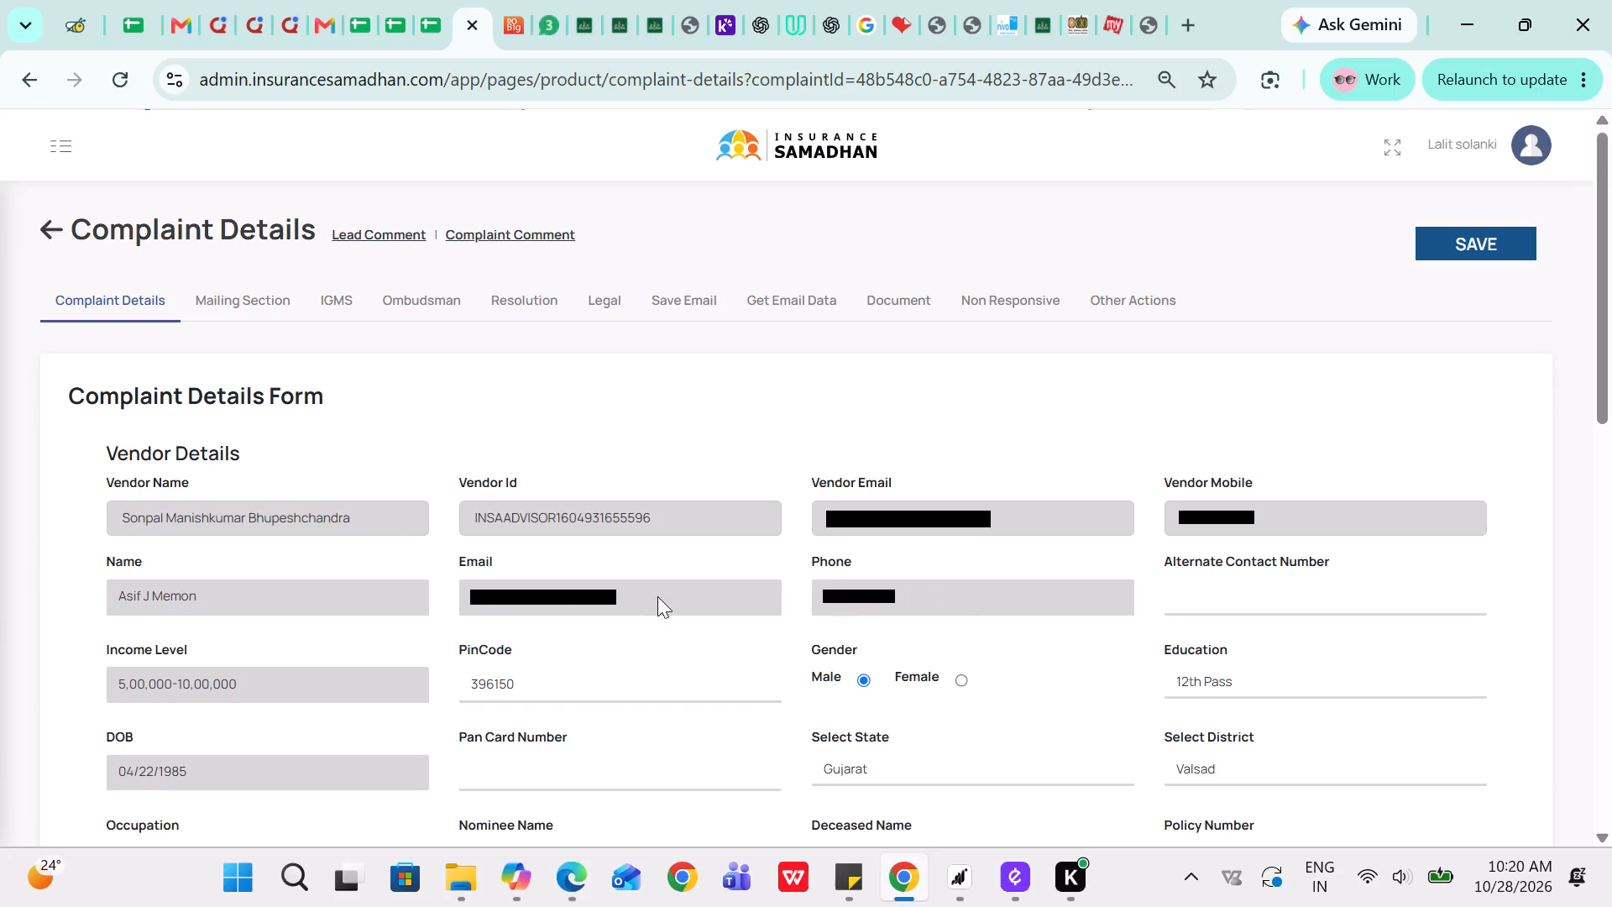
pyautogui.moveTo(657, 596); pyautogui.dragTo(347, 600)
pyautogui.click(420, 304)
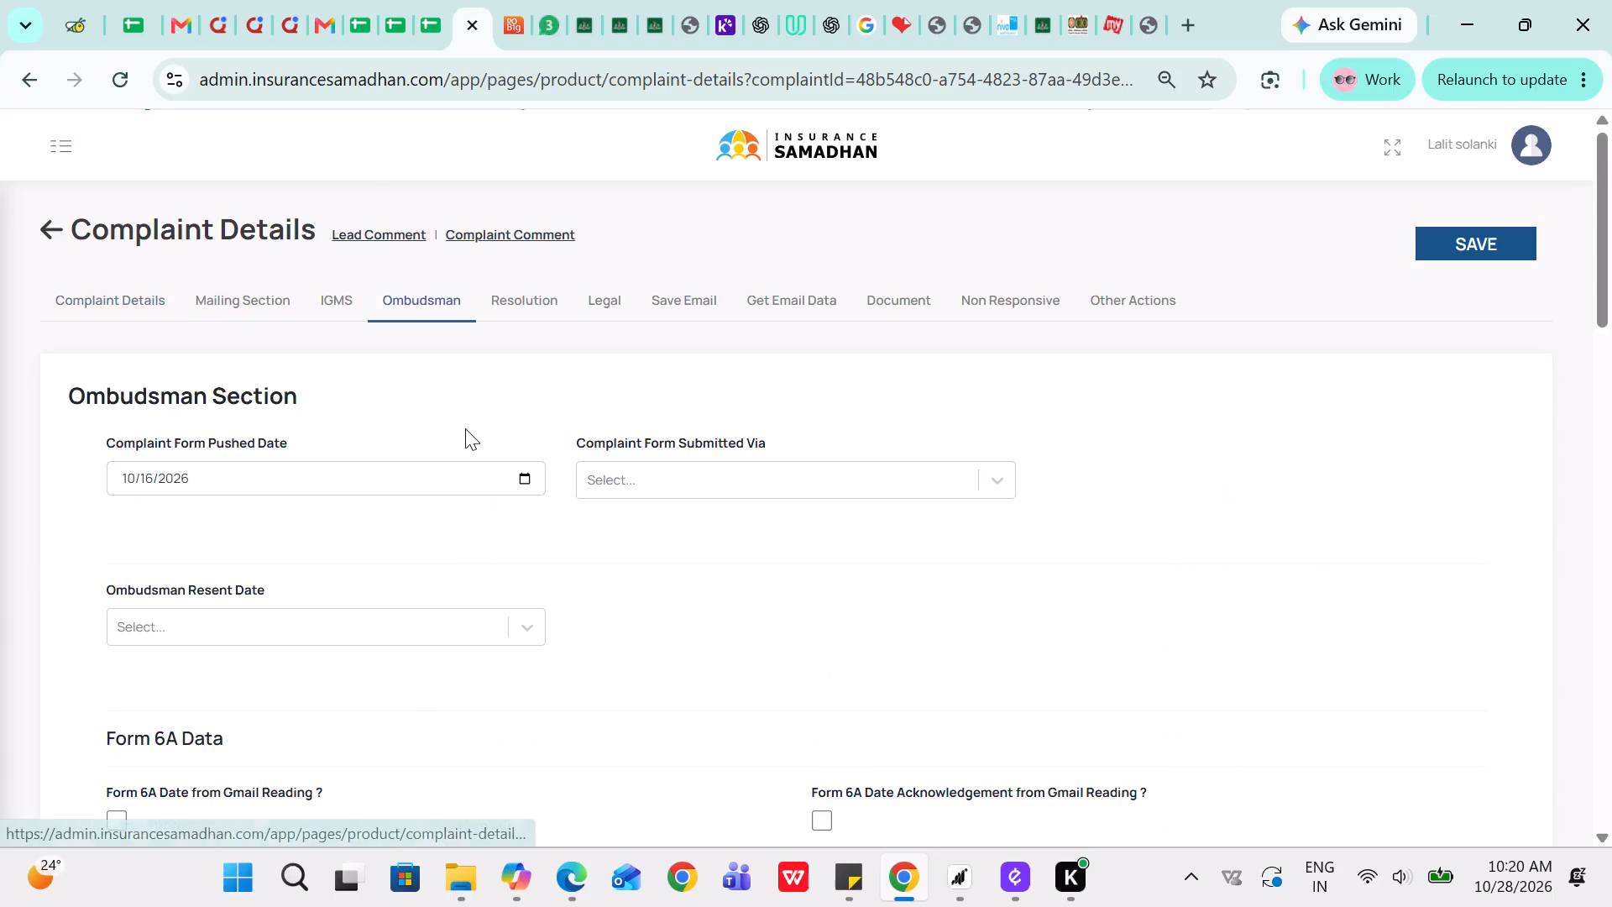
pyautogui.click(113, 300)
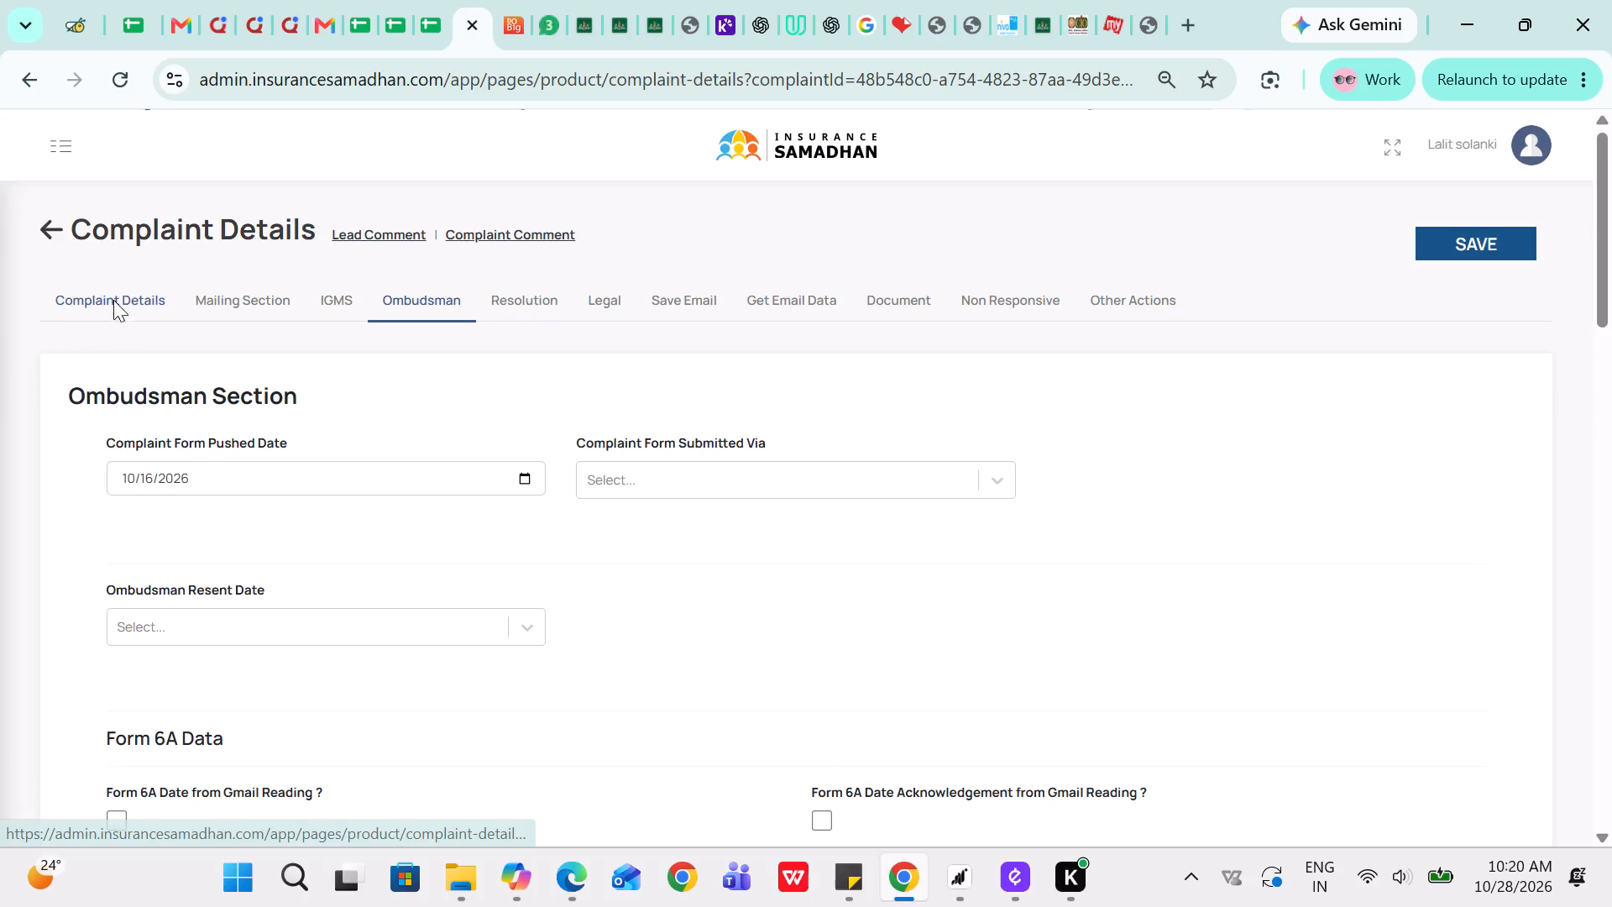
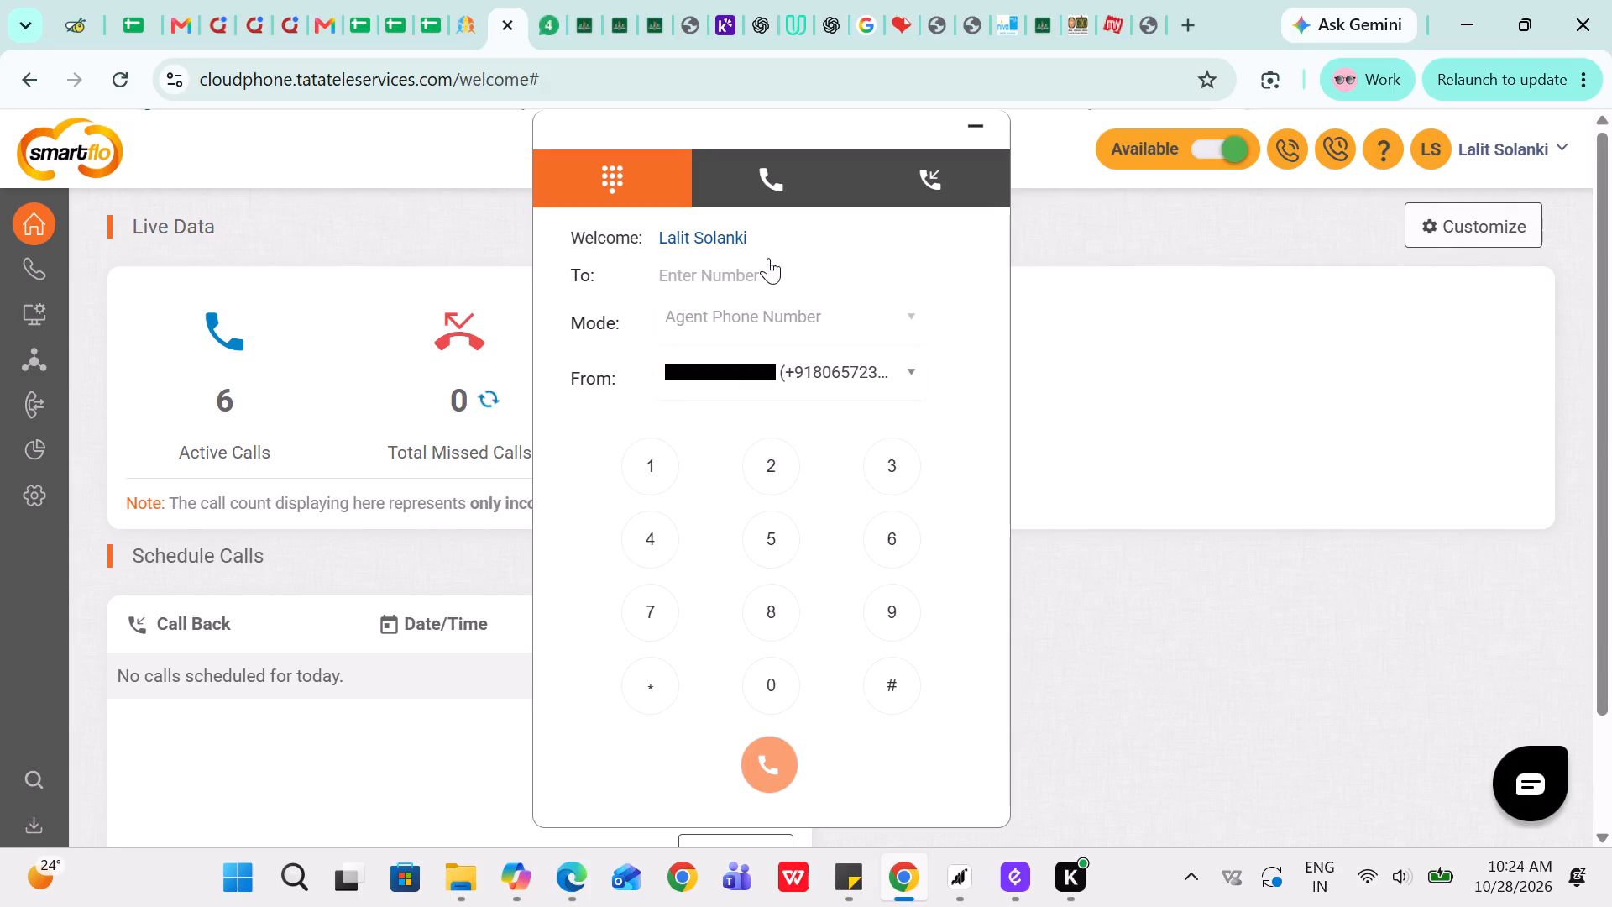
# Enter the copied phone number as the call recipient in the Smartflo dialer and place the call.
pyautogui.click(766, 258)
pyautogui.hotkey('ctrl', 'v')
pyautogui.click(736, 278)
pyautogui.hotkey('ctrl', 'v')
pyautogui.click(767, 770)
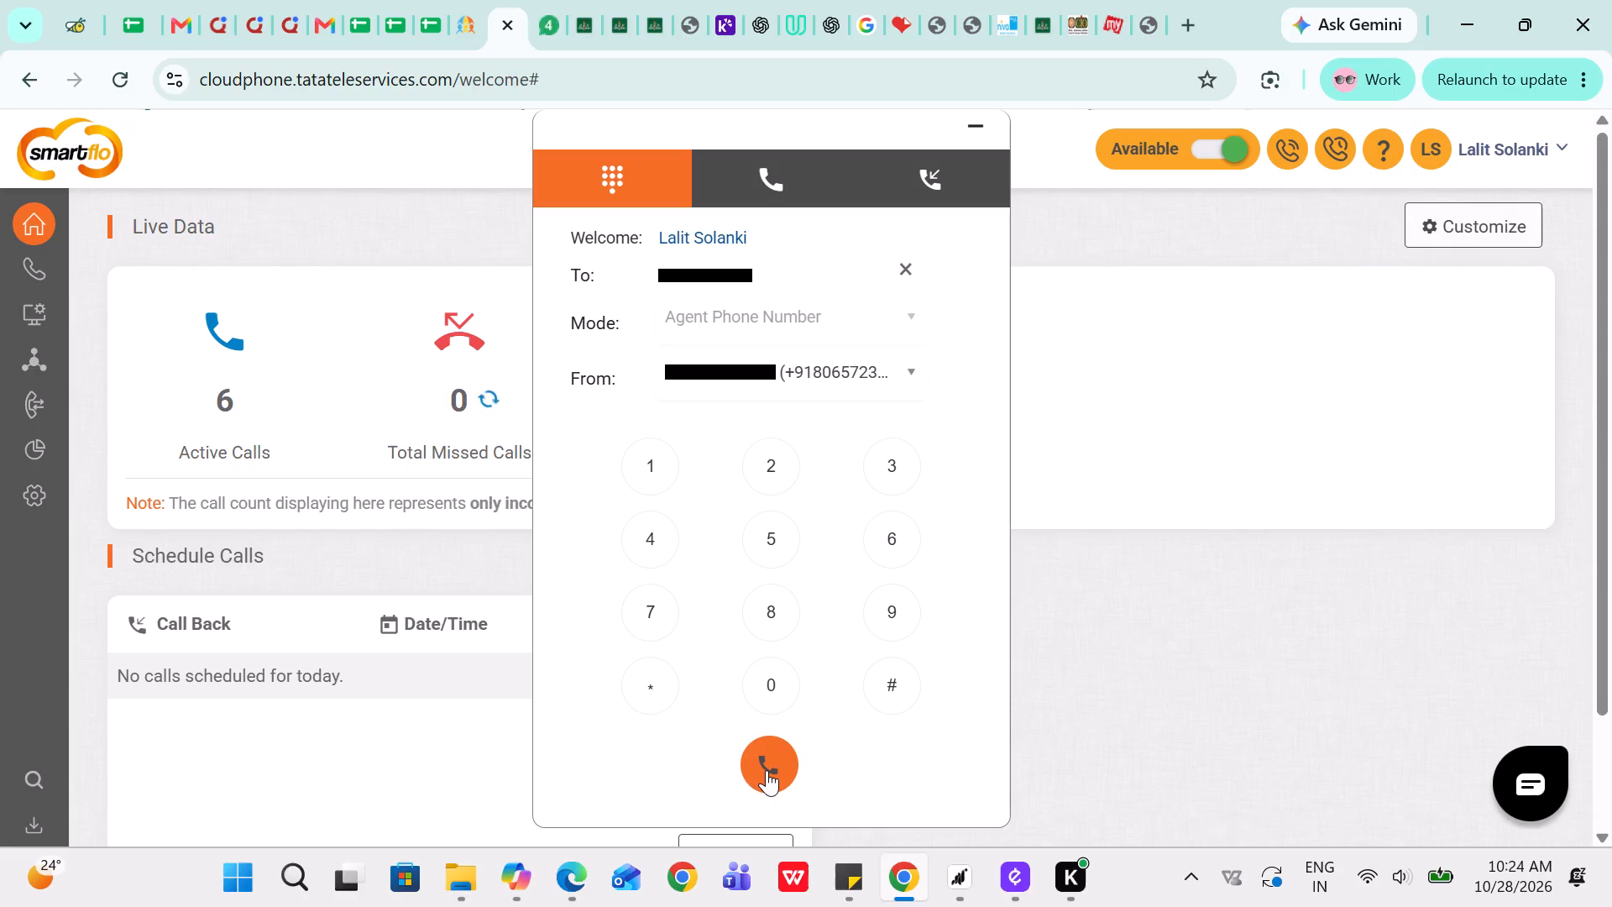
# Switch from the Smartflo home dashboard to the active calls page and open the call dialer there.
pyautogui.click(29, 271)
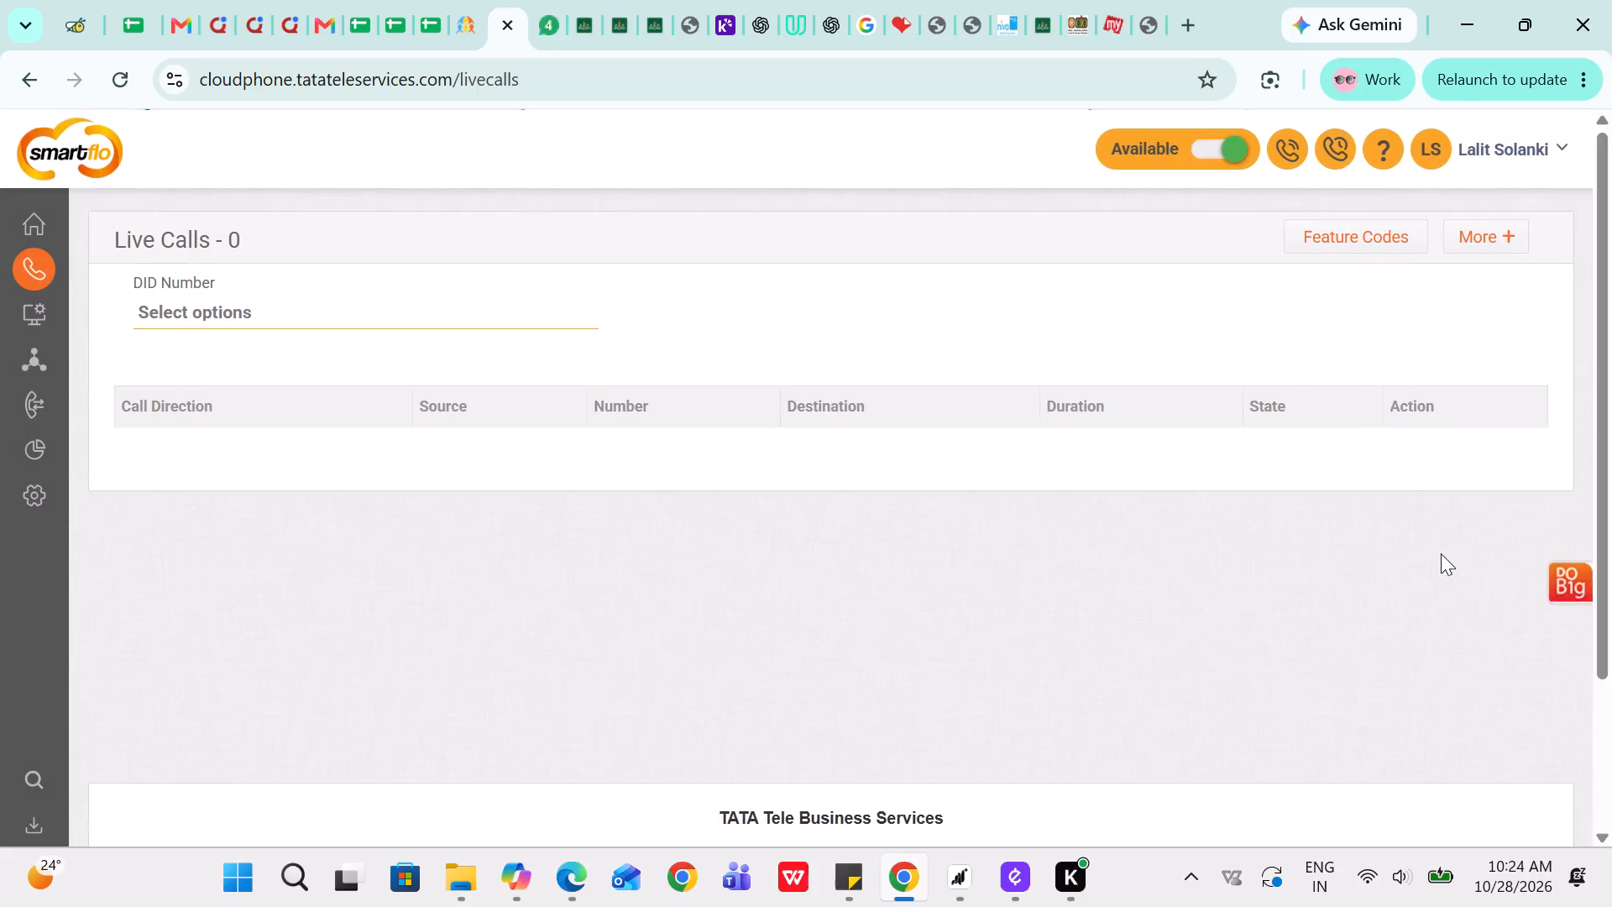
pyautogui.click(1306, 149)
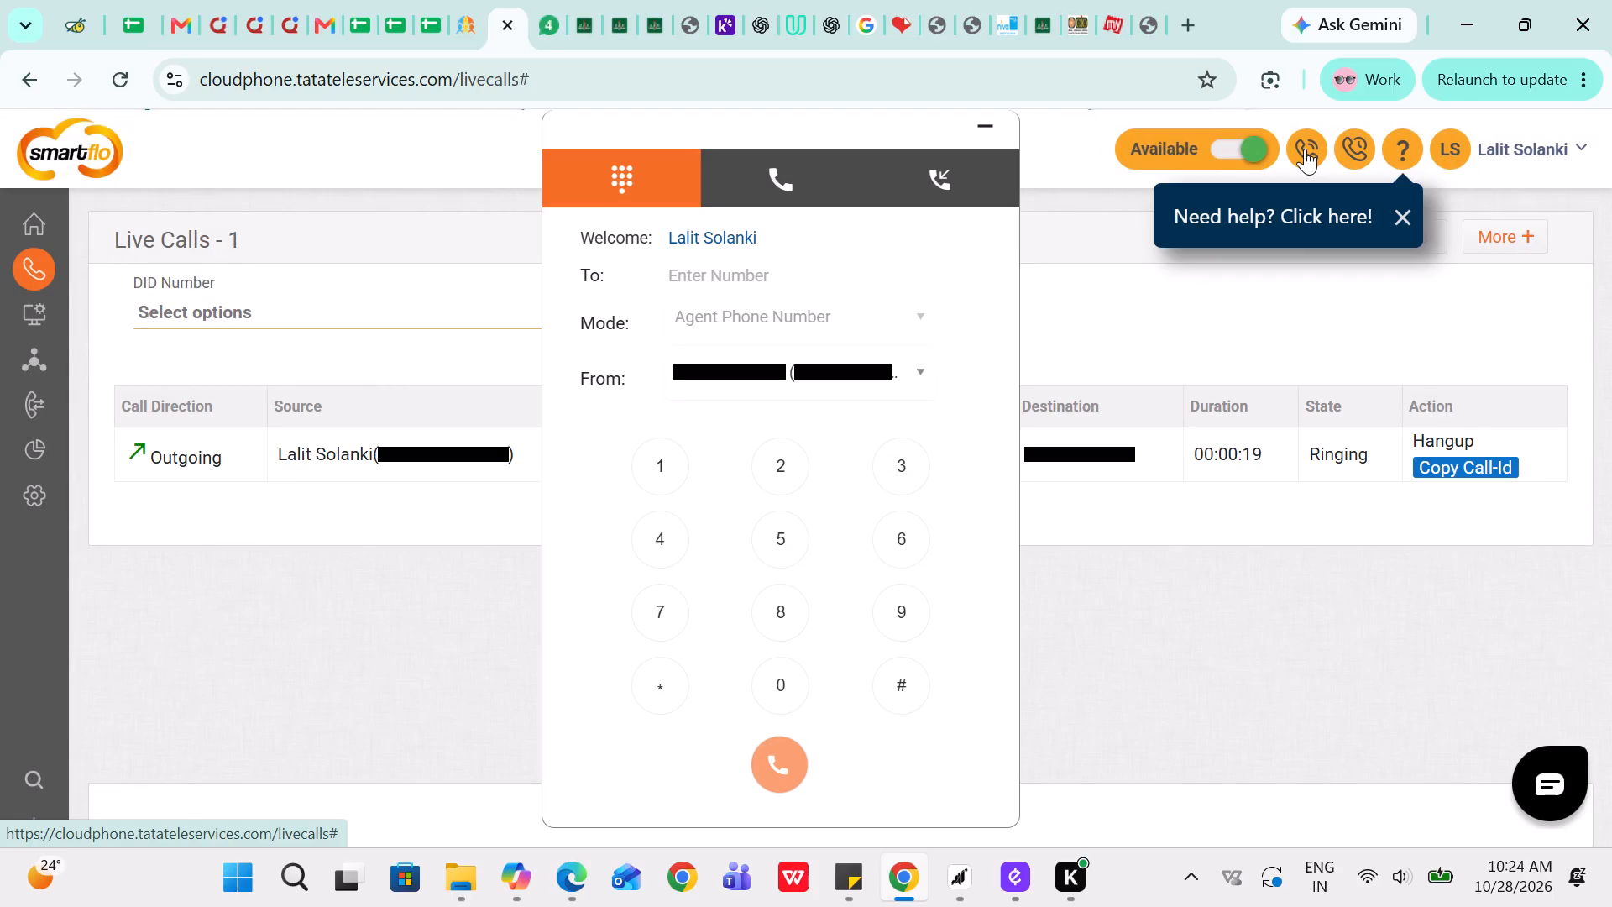
# Switch to the Insurance Samadhan complaint details page and check the complainant's email and the vendor's email in the Vendor Details section.
pyautogui.click(462, 0)
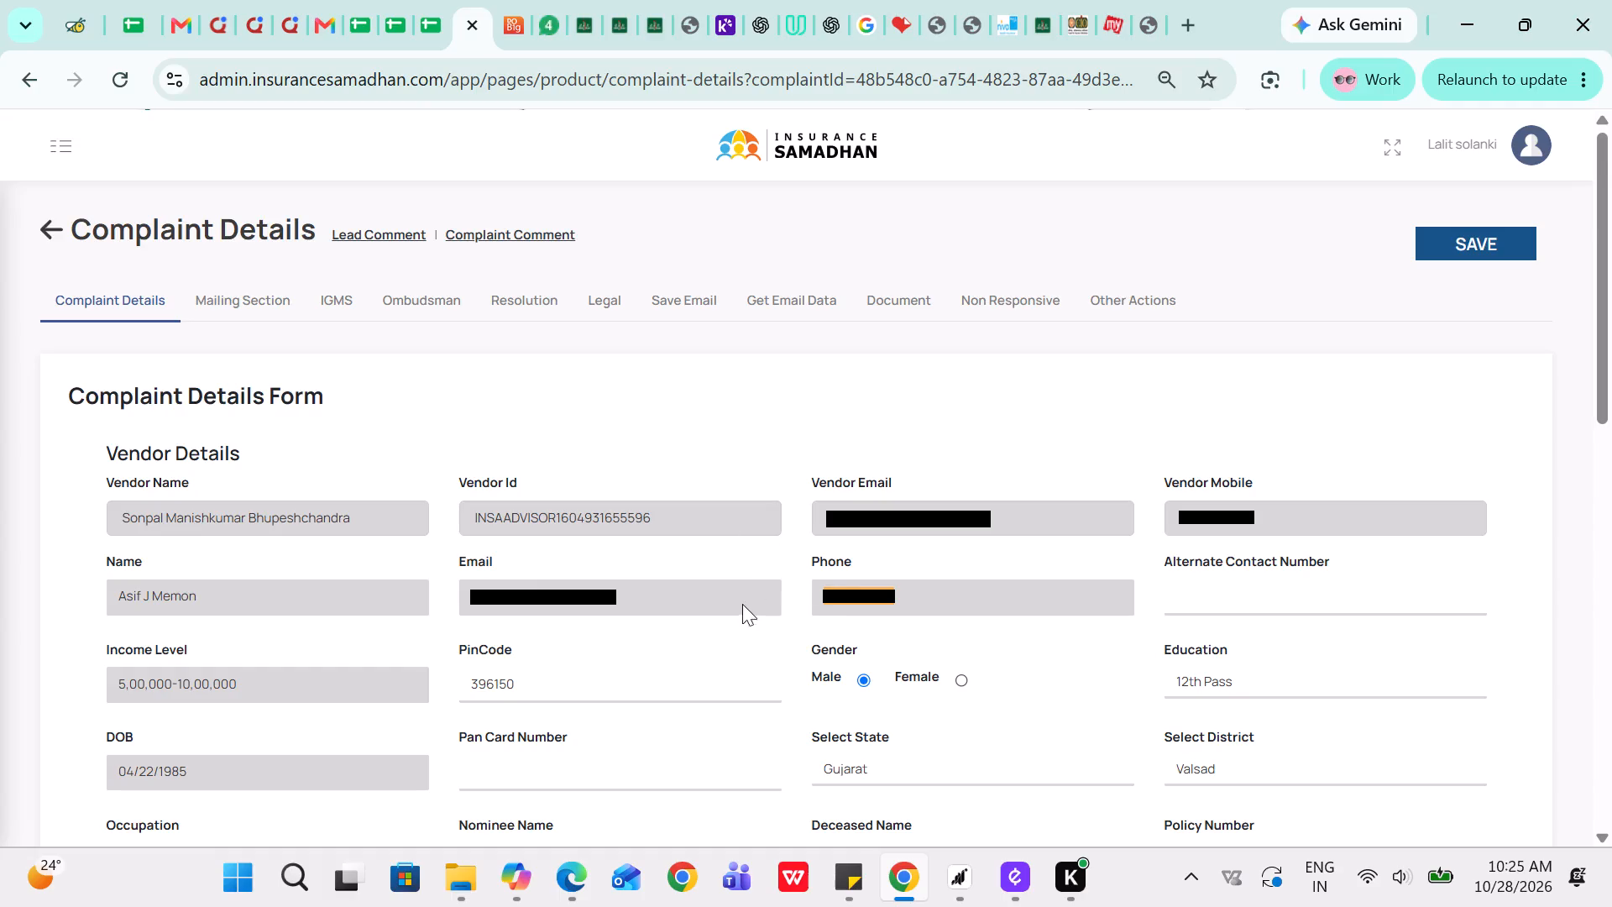
pyautogui.moveTo(693, 602); pyautogui.dragTo(367, 624)
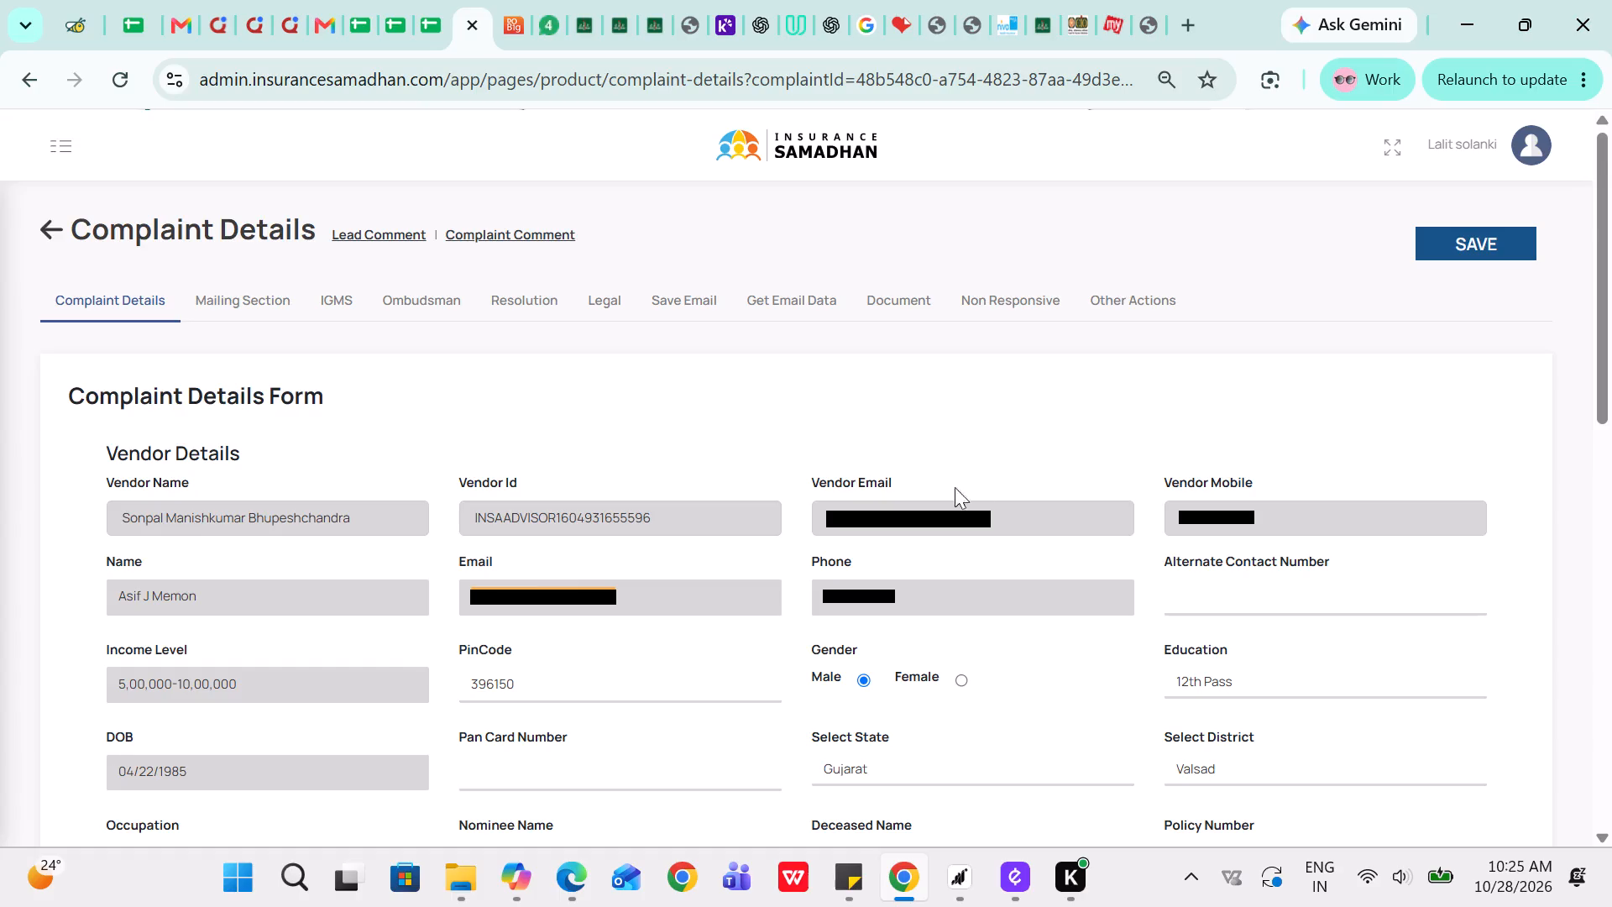
pyautogui.moveTo(1068, 526); pyautogui.dragTo(582, 491)
pyautogui.click(740, 429)
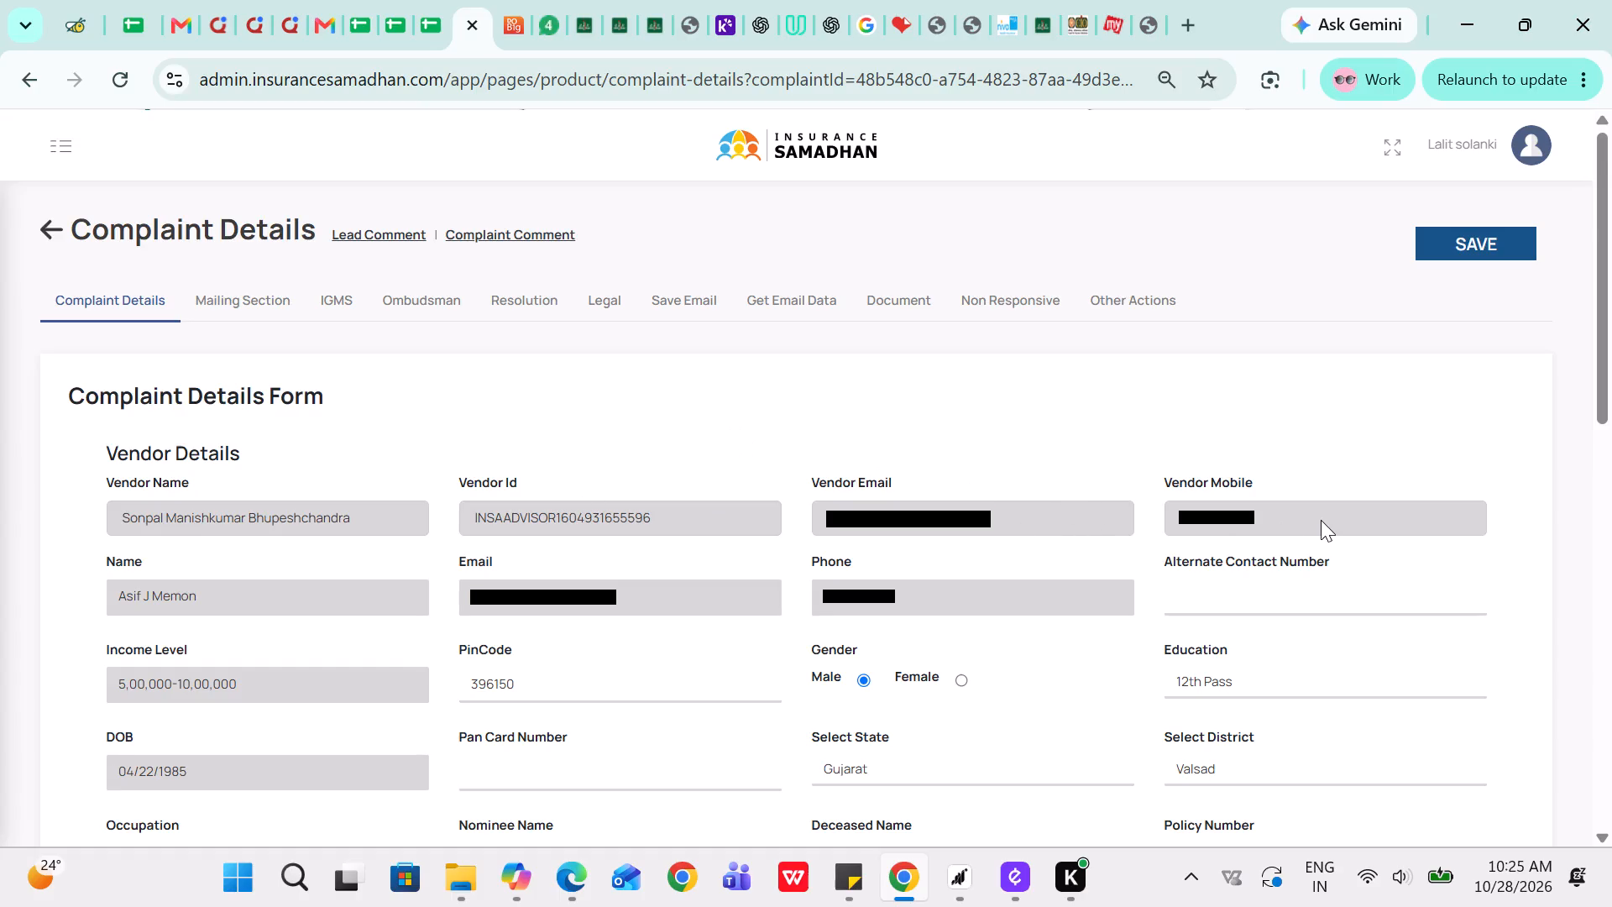
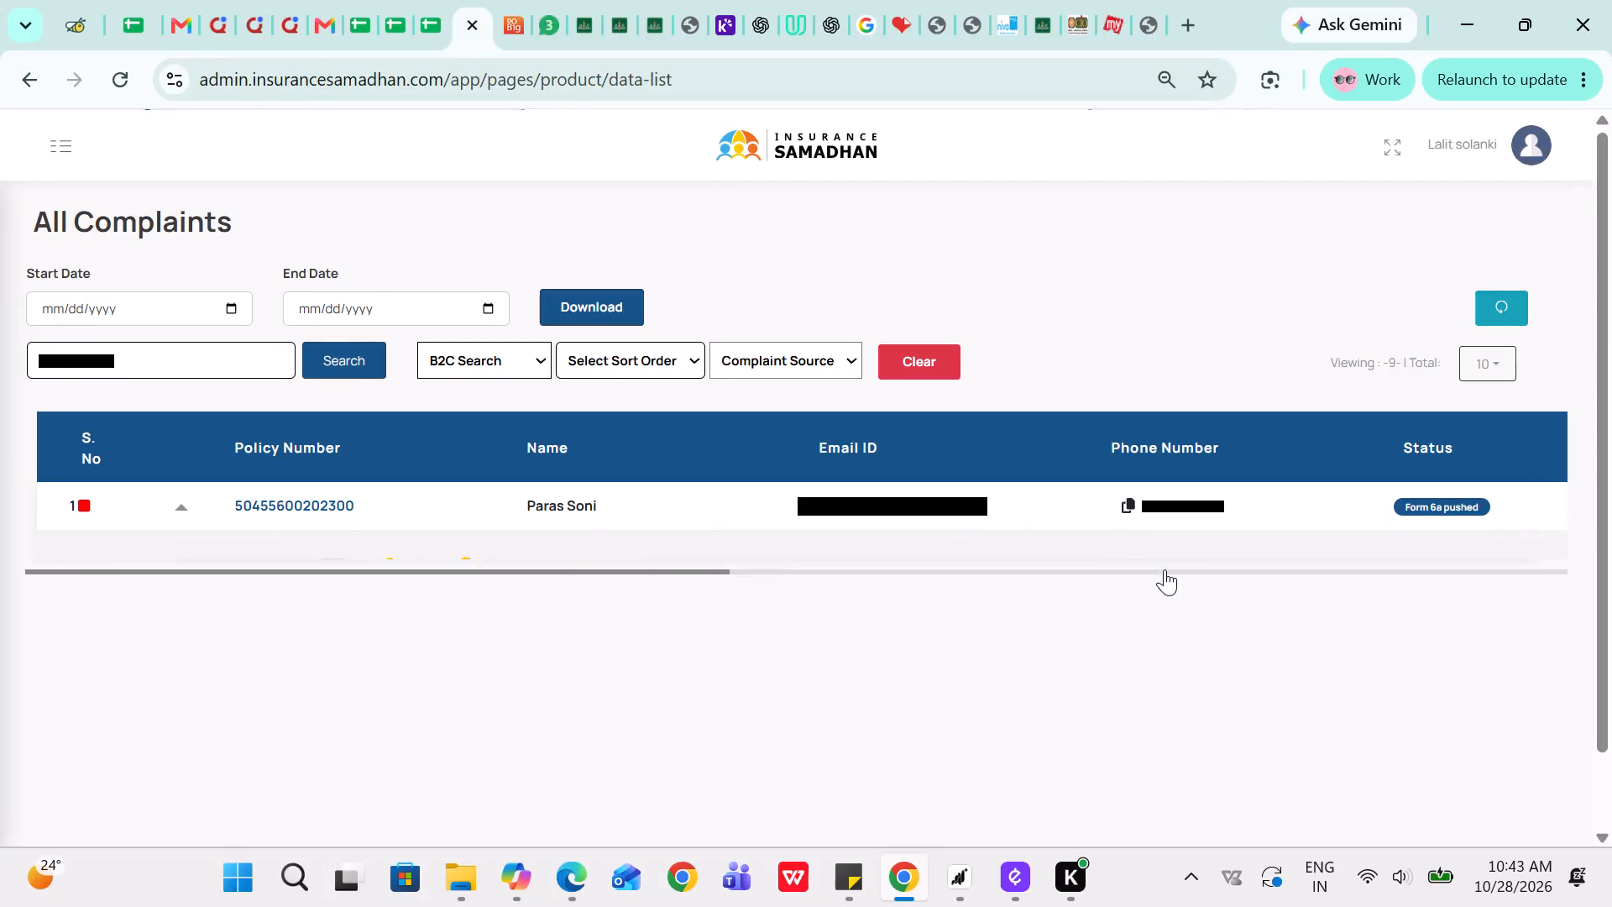
# Open the complaint's communication log, examine the descriptions of the two most recent complaint communication entries, and close the log.
pyautogui.click(1157, 574)
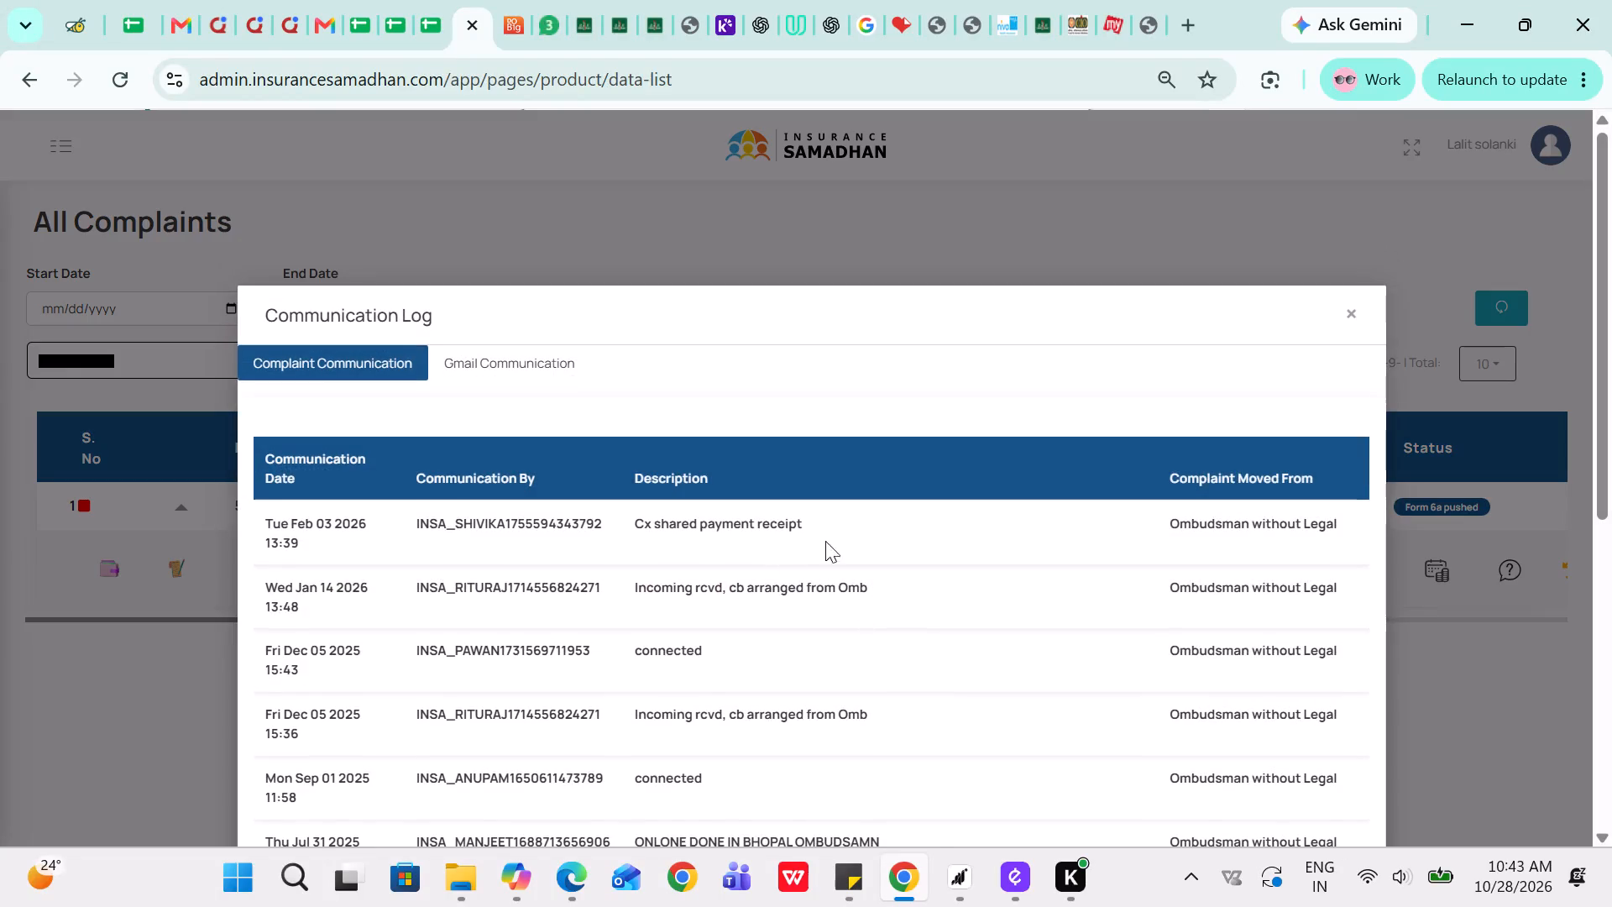
pyautogui.moveTo(845, 520); pyautogui.dragTo(634, 527)
pyautogui.click(851, 543)
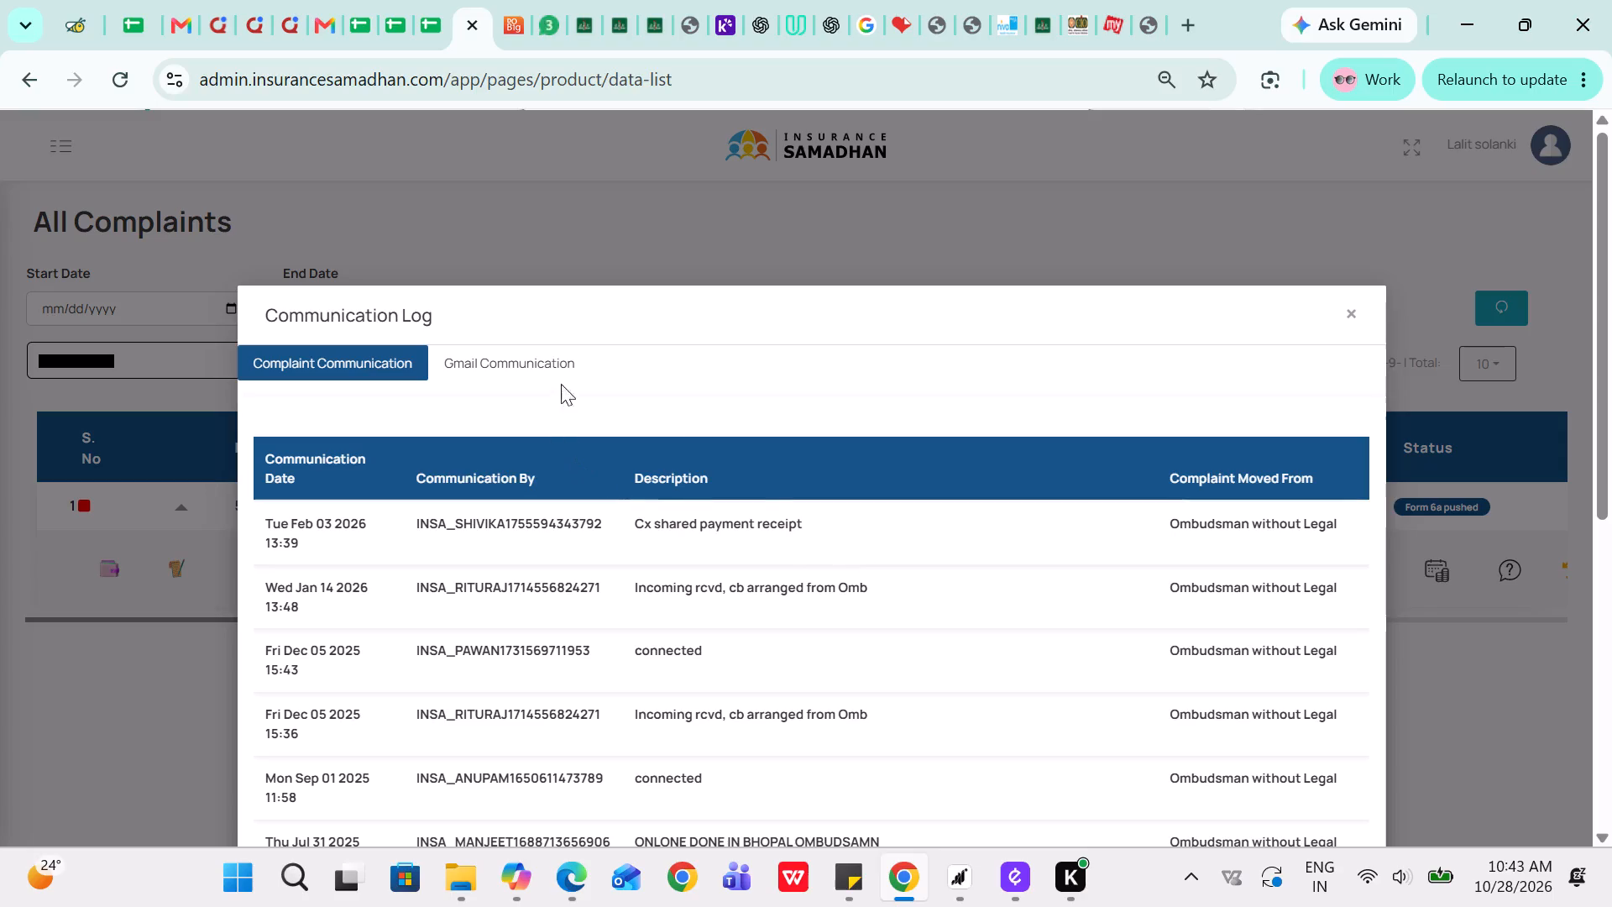
pyautogui.moveTo(841, 524); pyautogui.dragTo(630, 527)
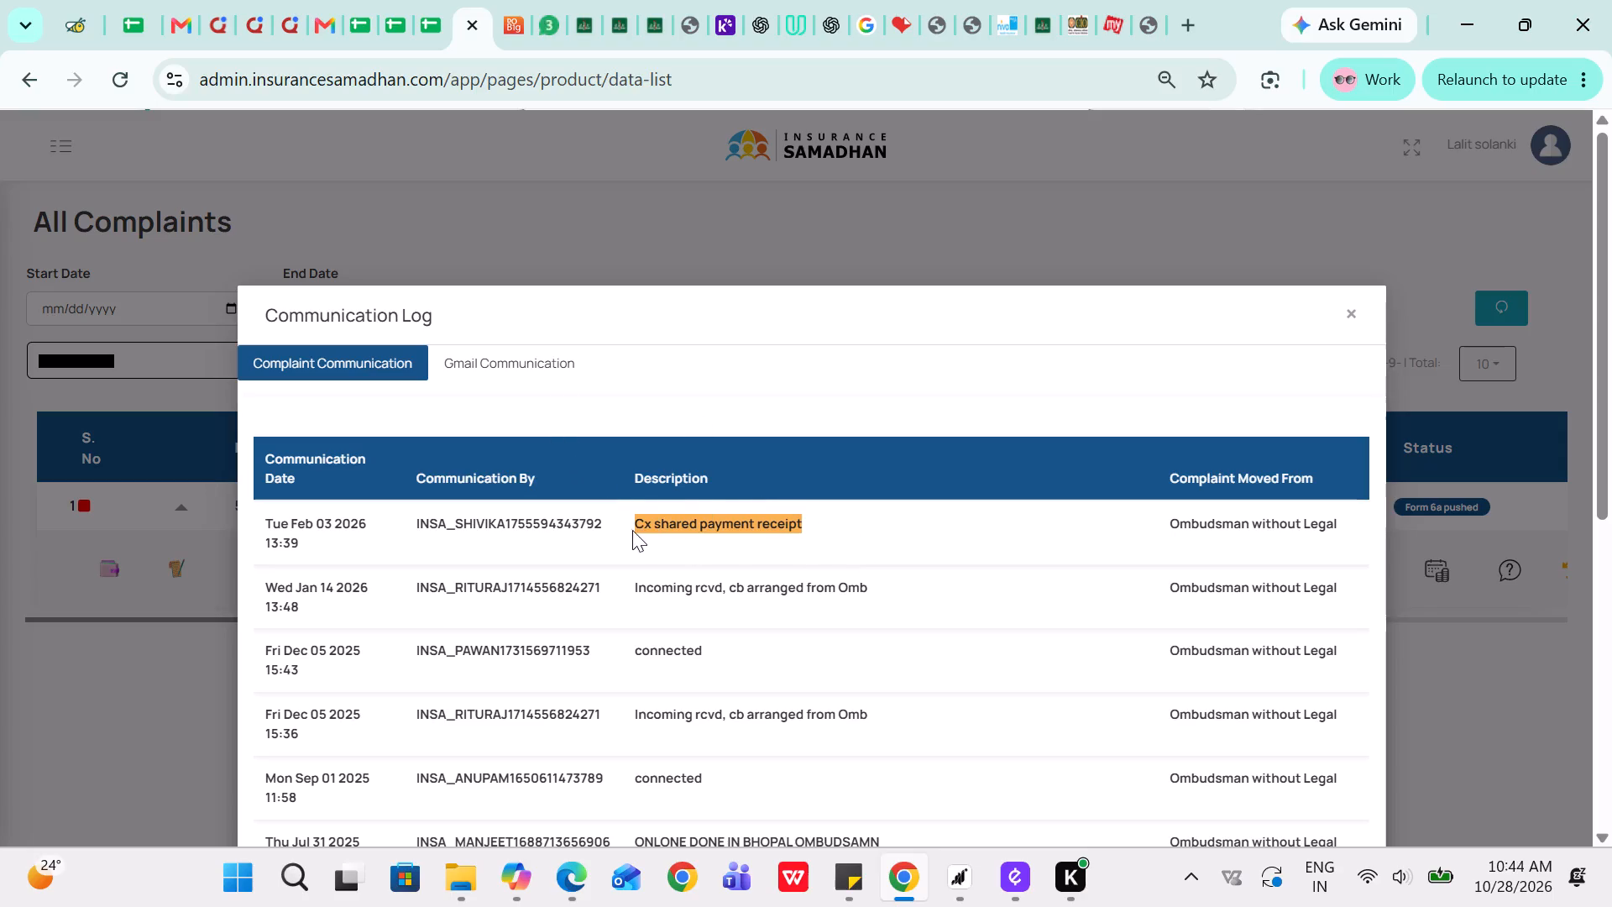
pyautogui.click(815, 543)
pyautogui.moveTo(936, 586); pyautogui.dragTo(655, 586)
pyautogui.click(861, 593)
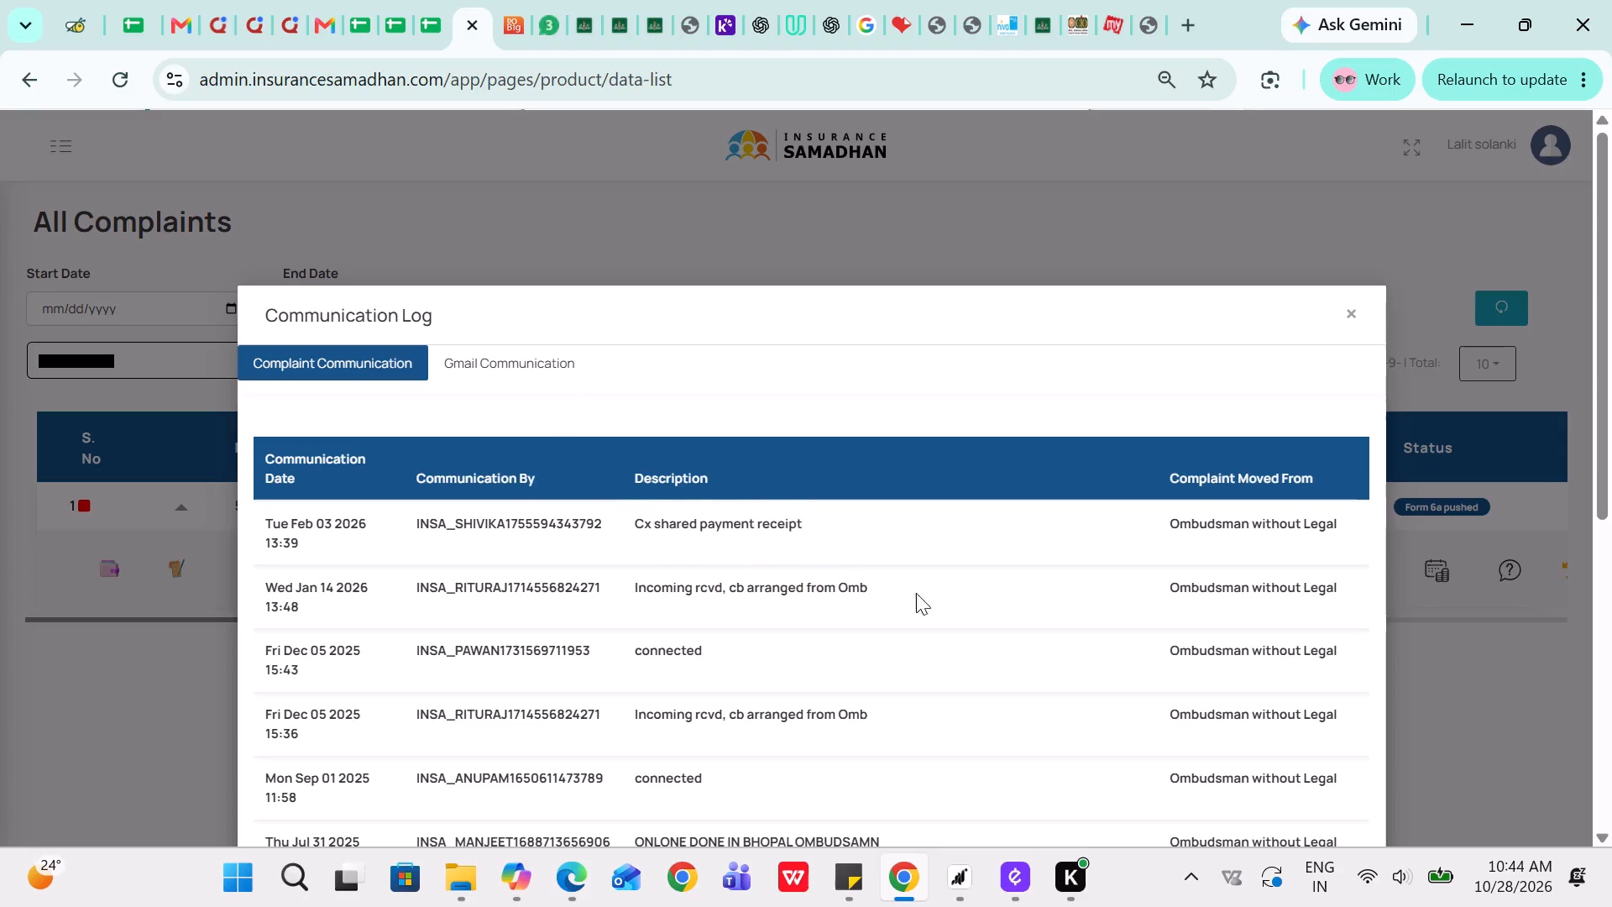
pyautogui.moveTo(922, 585); pyautogui.dragTo(620, 585)
pyautogui.click(815, 579)
pyautogui.moveTo(916, 587); pyautogui.dragTo(624, 590)
pyautogui.click(788, 593)
pyautogui.moveTo(896, 585); pyautogui.dragTo(569, 600)
pyautogui.click(732, 598)
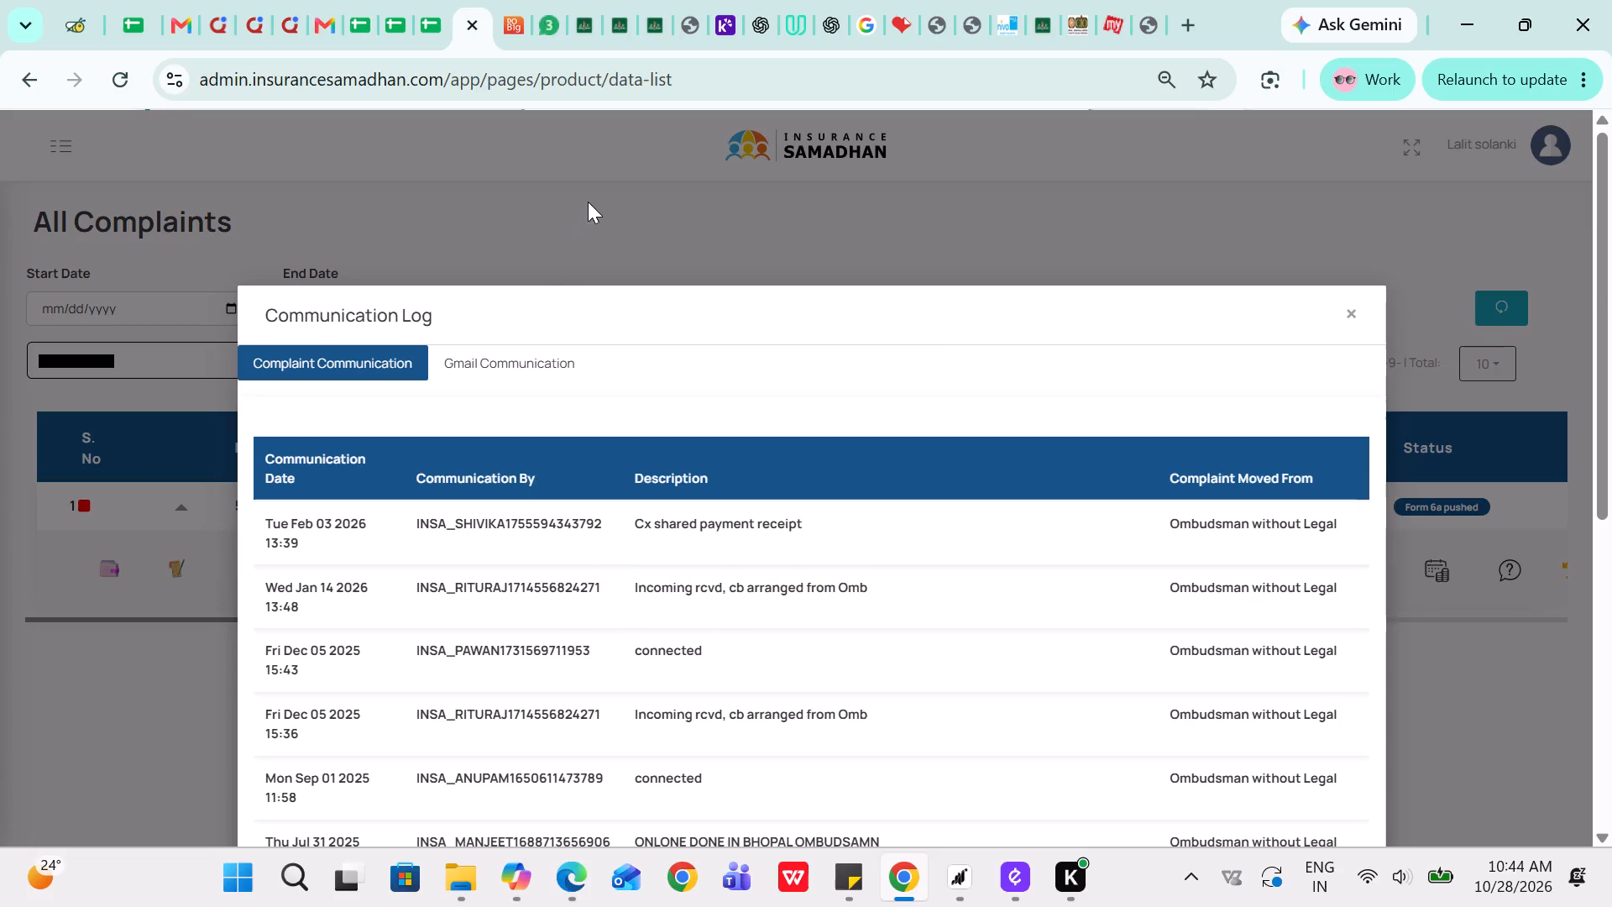
pyautogui.click(588, 202)
# Collapse the expanded action row beneath the policyholder's complaint in the All Complaints list.
pyautogui.click(180, 512)
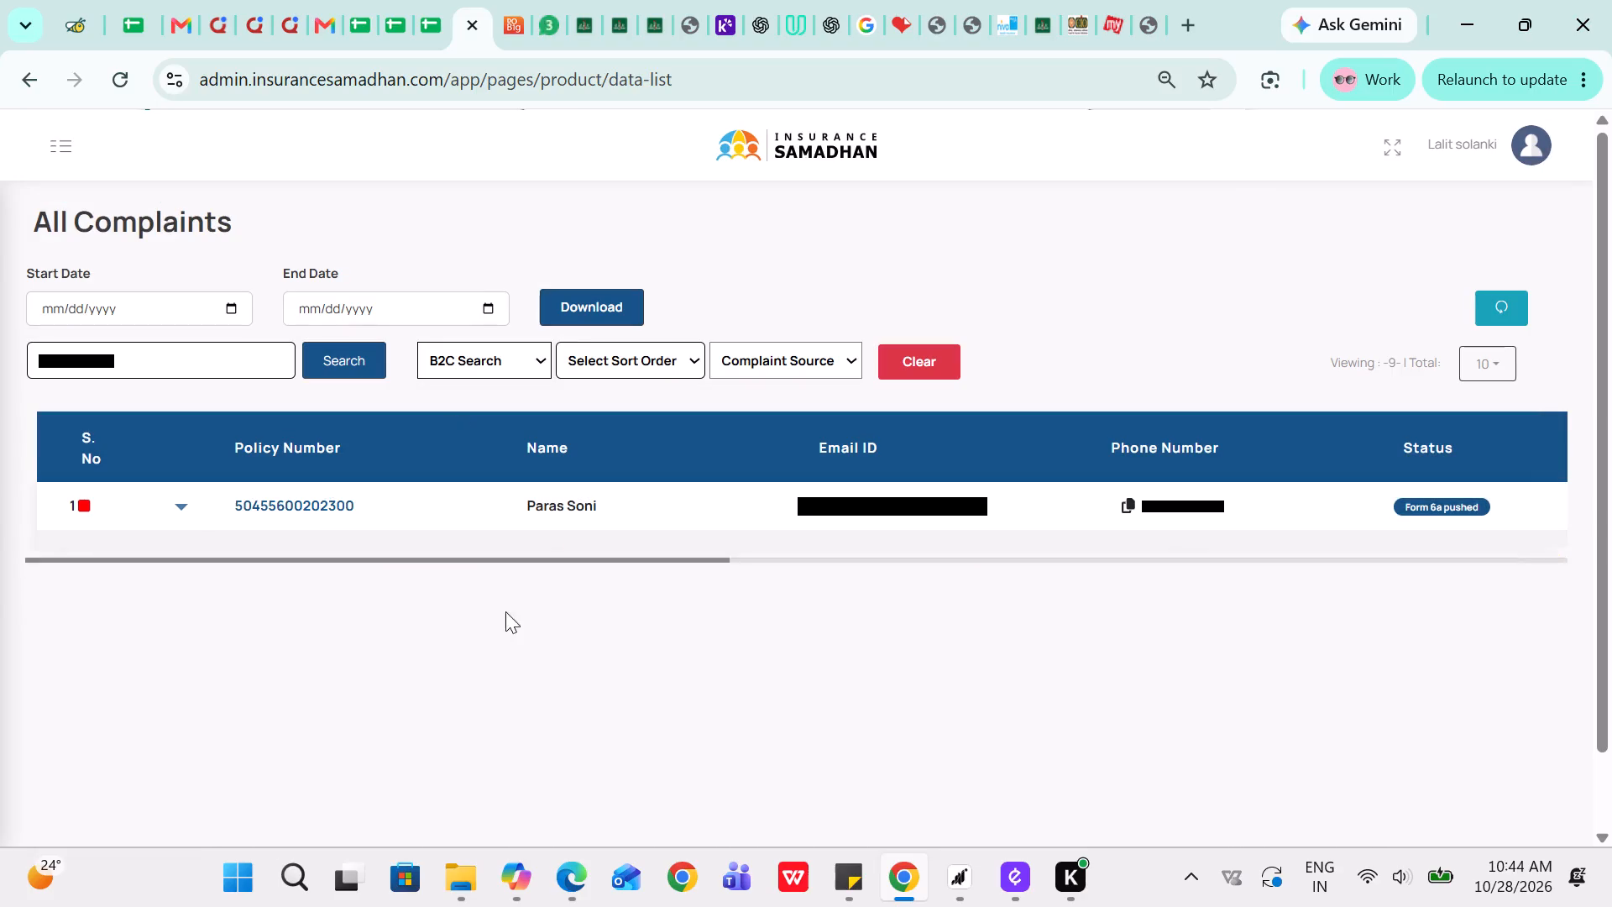
pyautogui.click(617, 653)
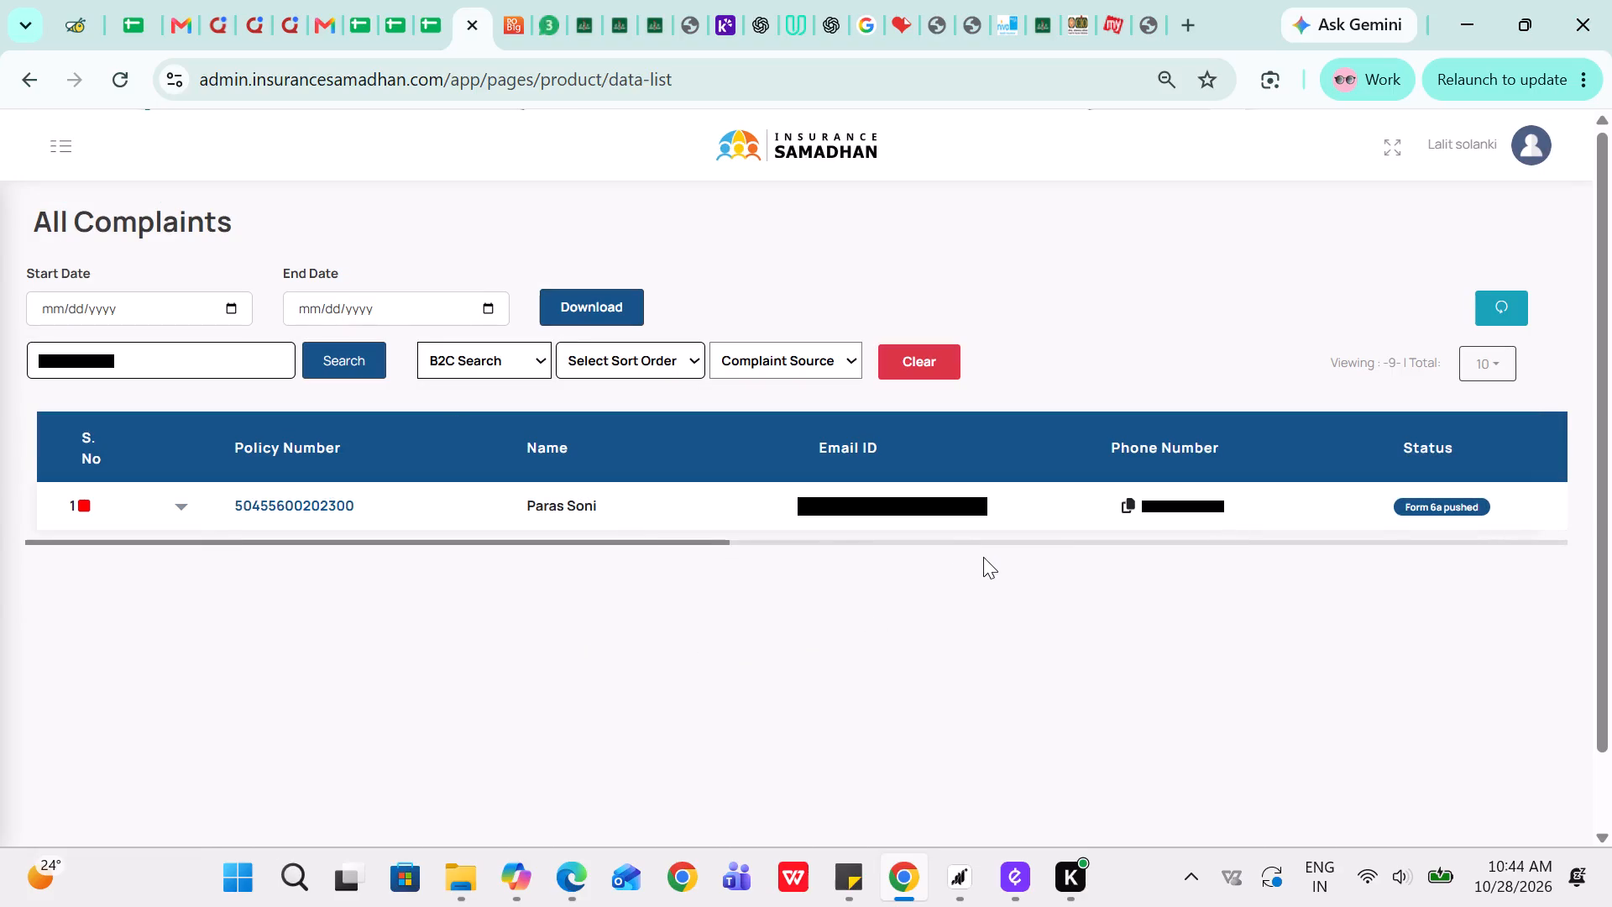
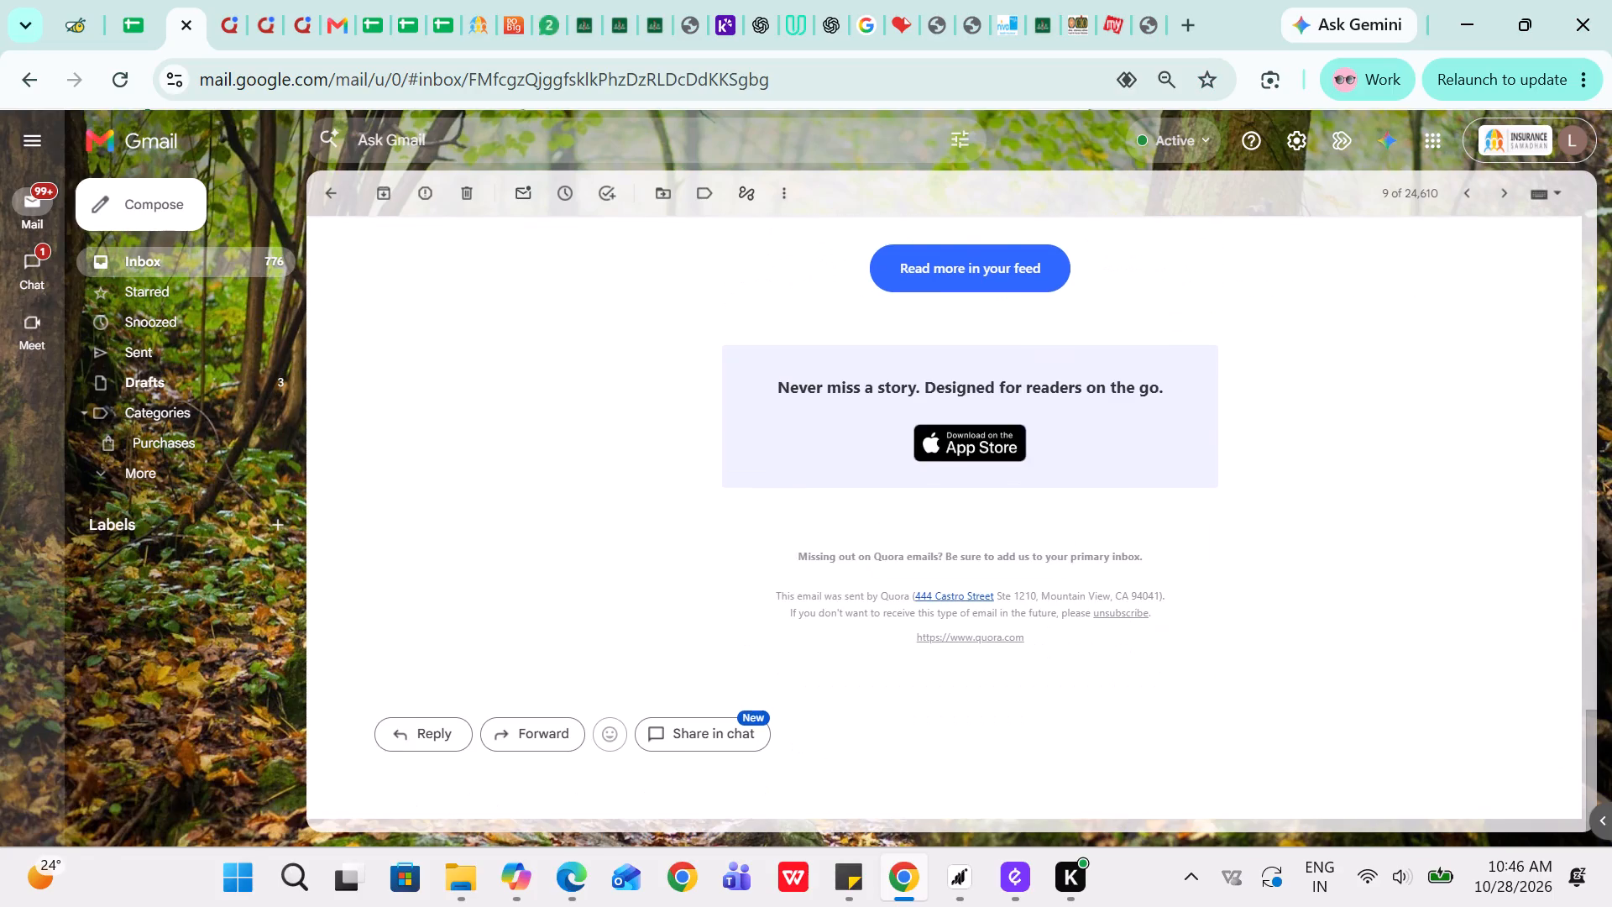
# Close the open Quora digest email and return to the inbox message list.
pyautogui.scroll(16, 793, 597)
pyautogui.click(327, 195)
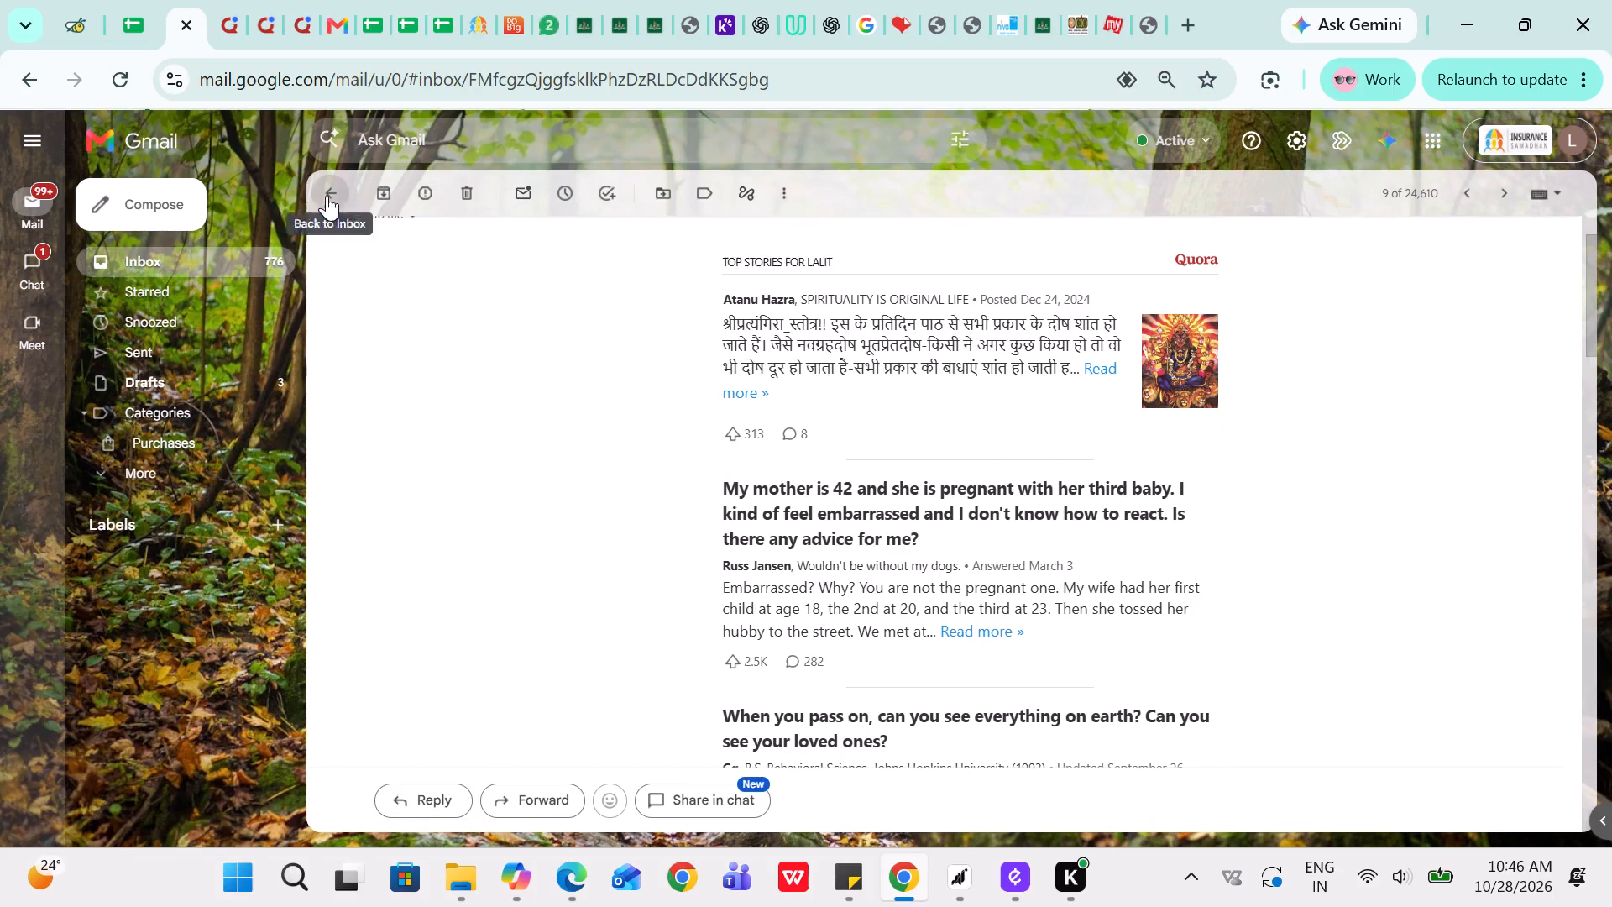
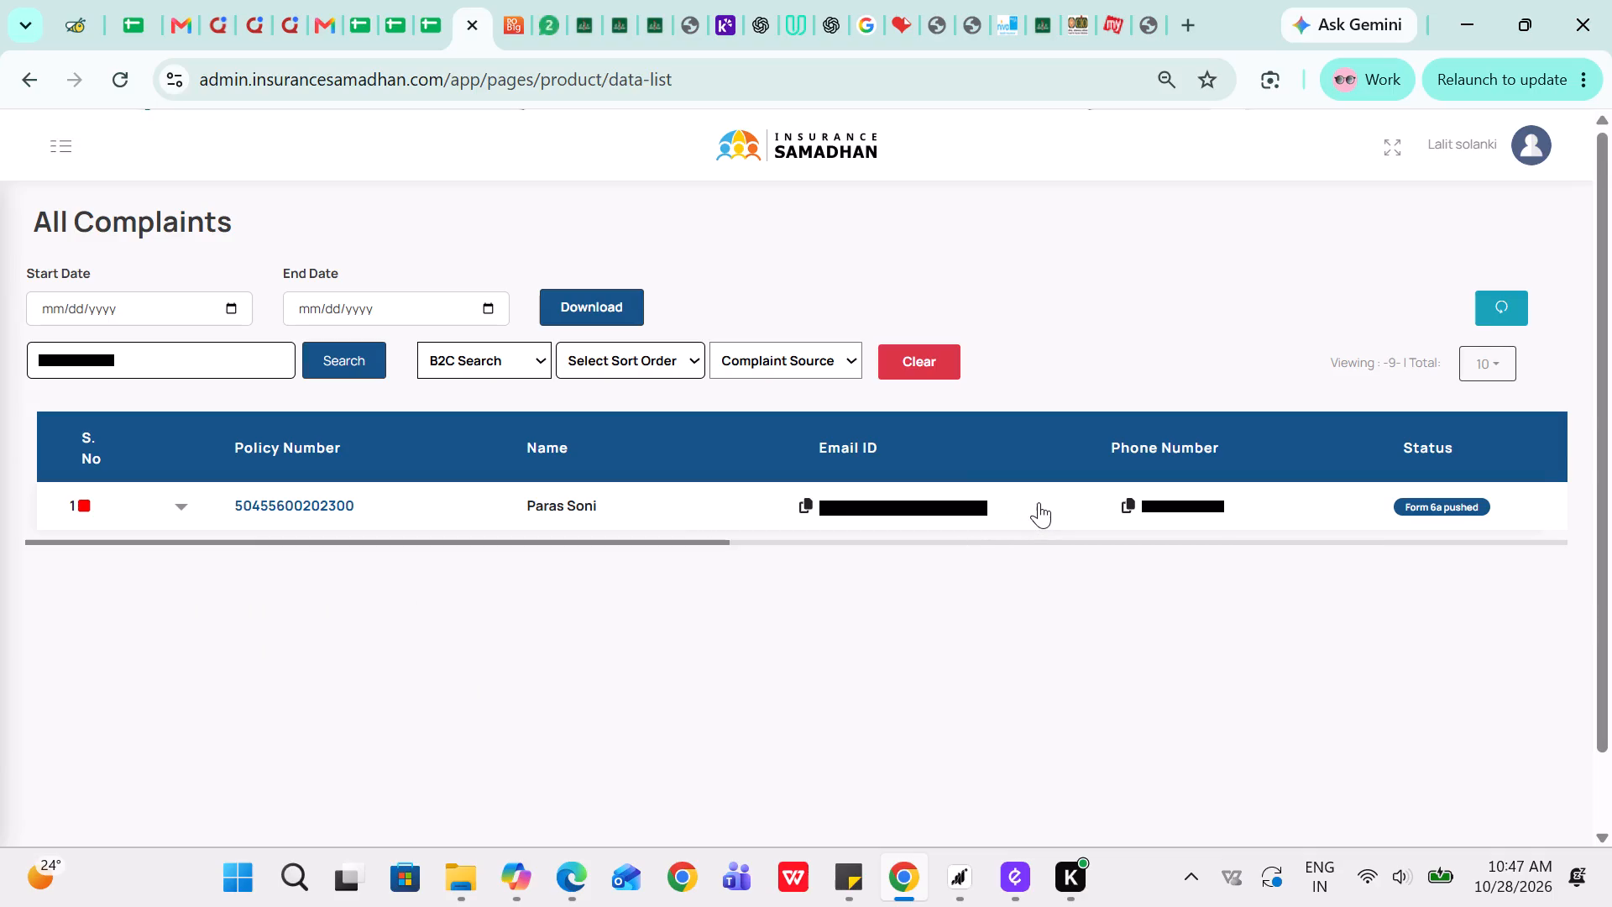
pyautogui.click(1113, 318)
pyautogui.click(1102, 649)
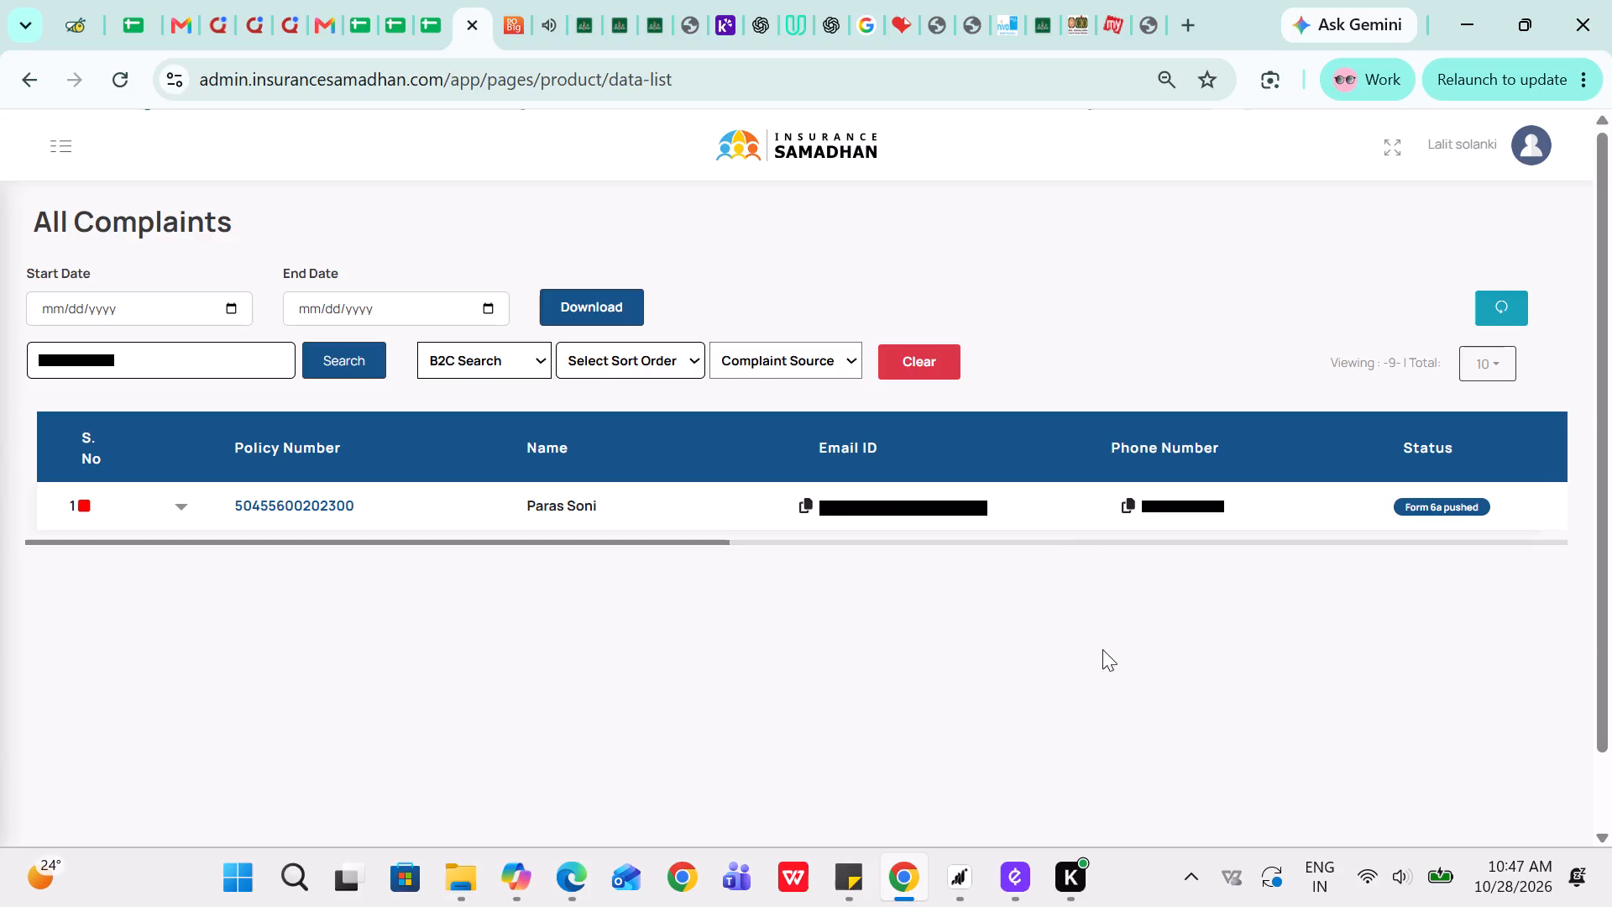
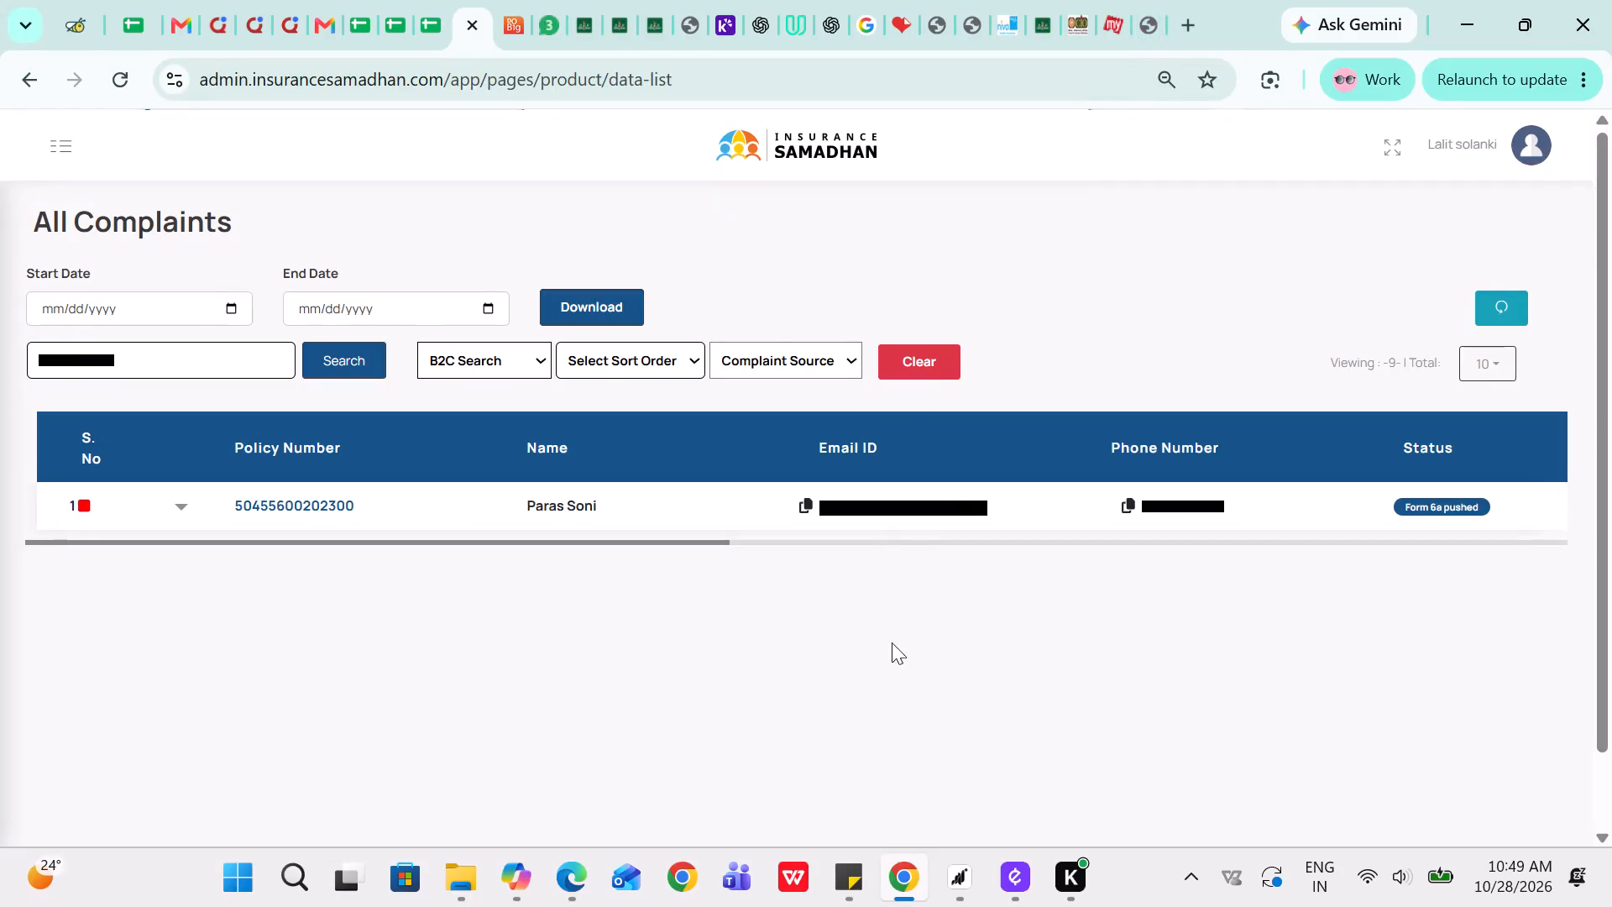
# Switch to the Missed call Ombudsman 2026 spreadsheet and review the assignees and call outcomes on the Oct 26 miss call sheet.
pyautogui.click(872, 701)
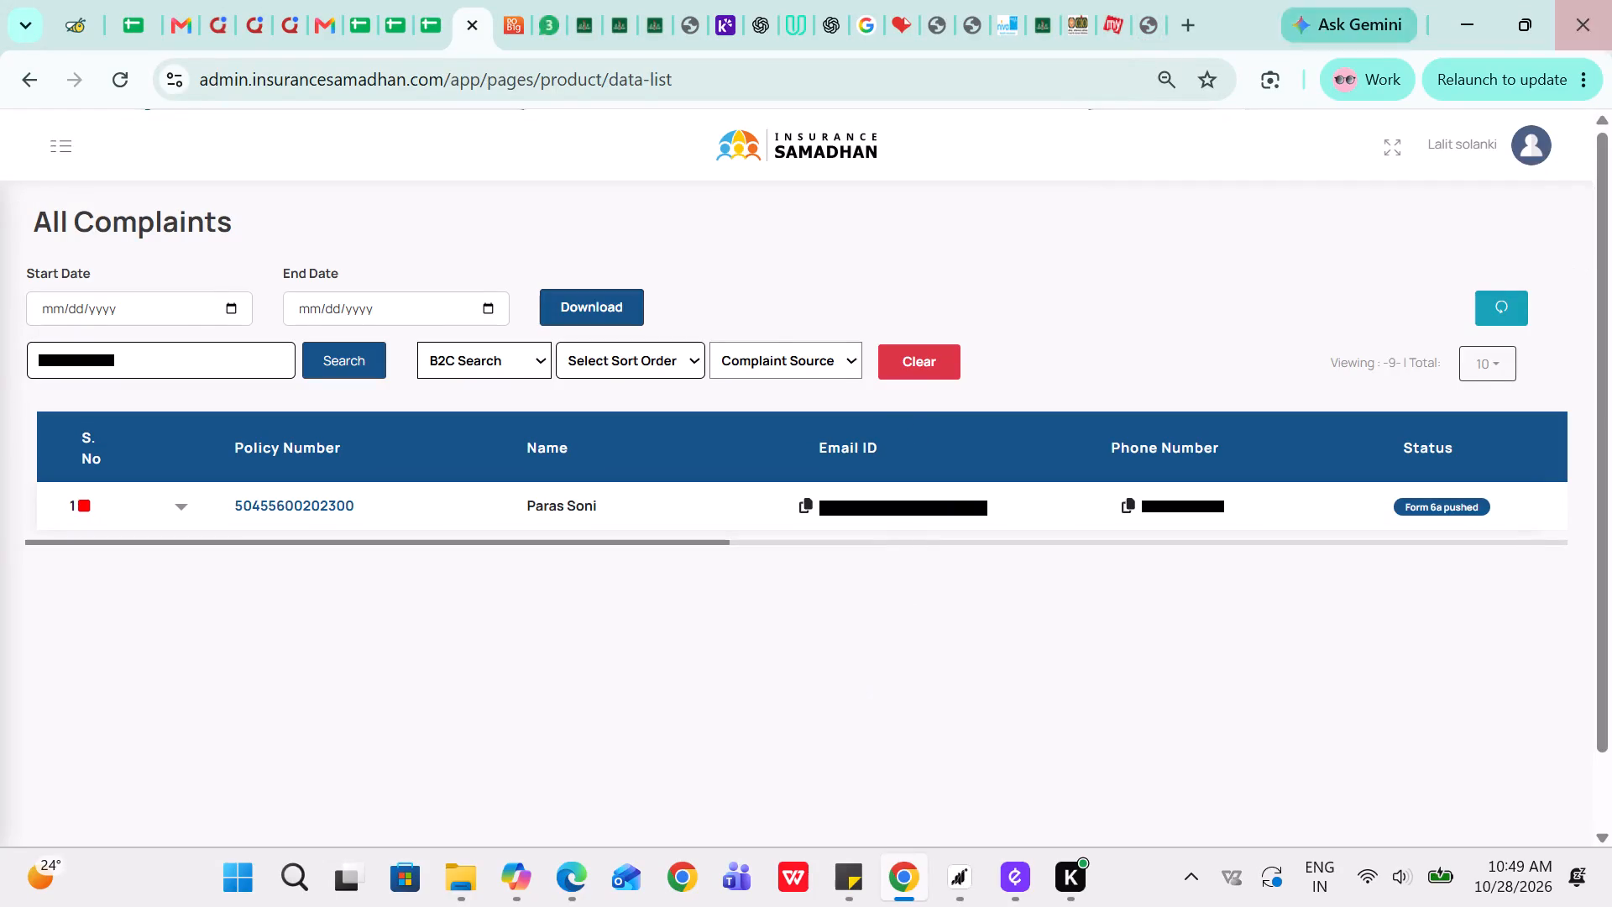
pyautogui.click(420, 0)
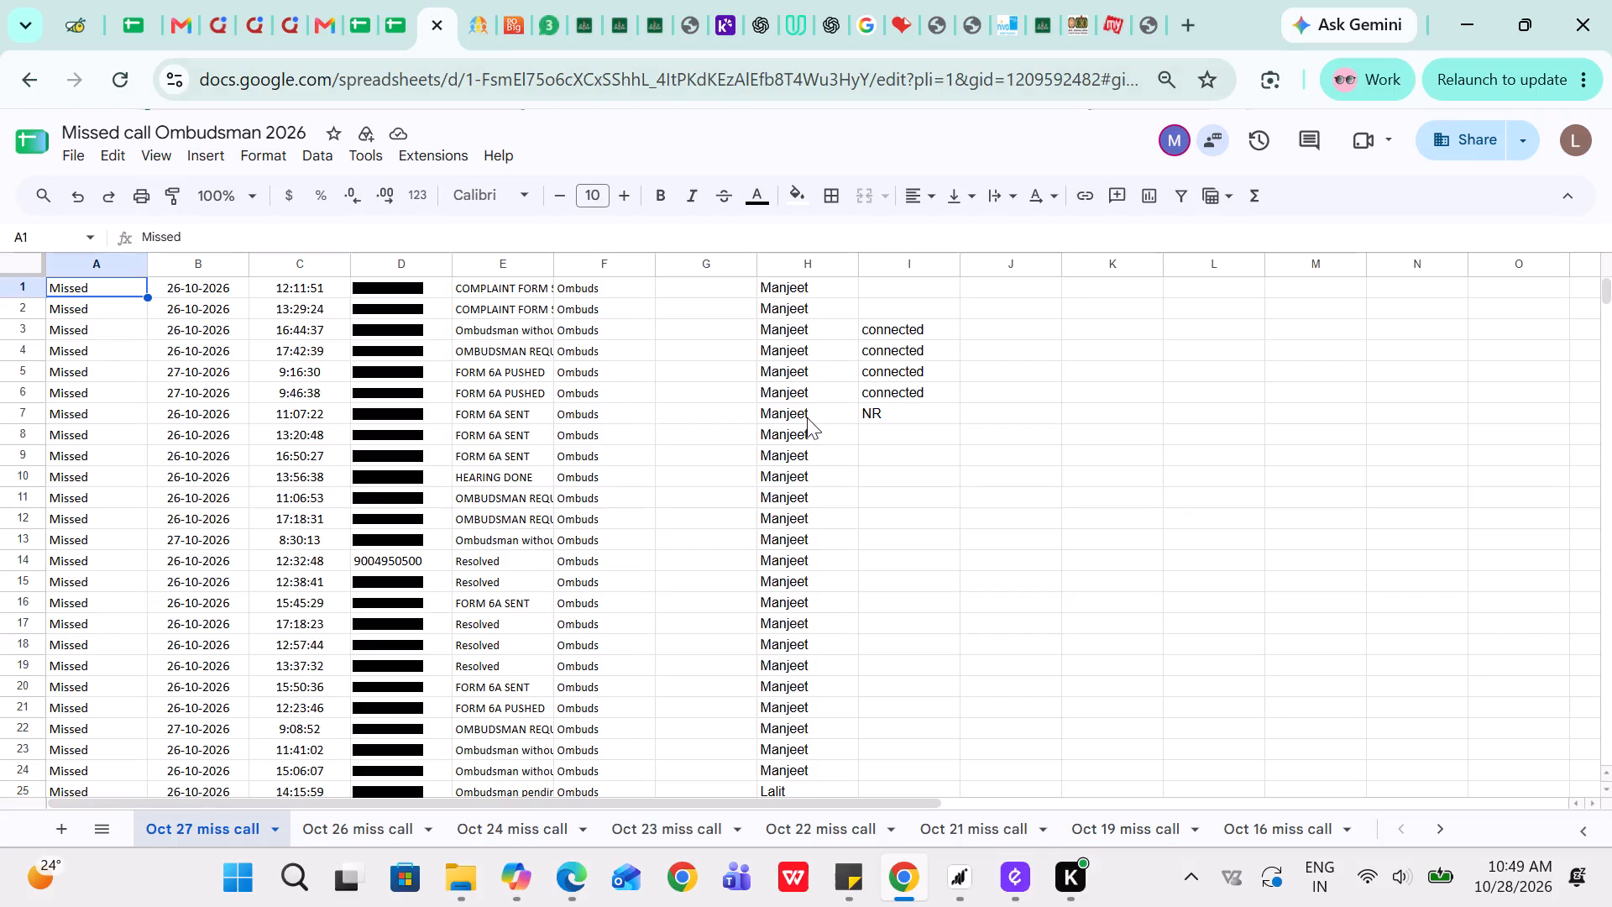
pyautogui.click(344, 834)
pyautogui.scroll(-6, 778, 527)
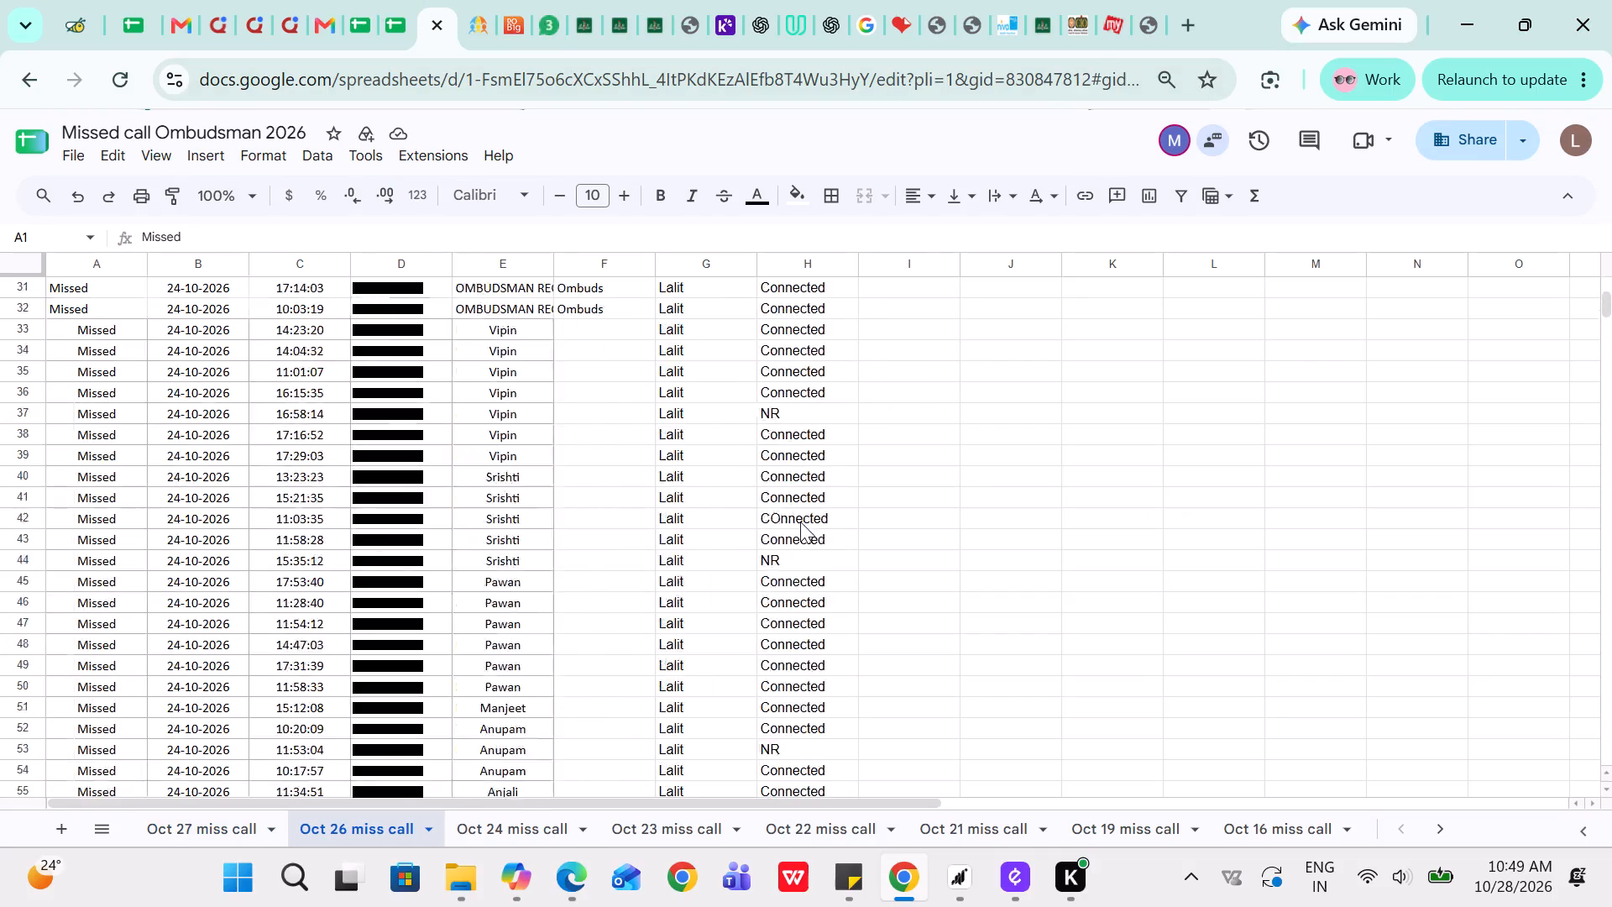
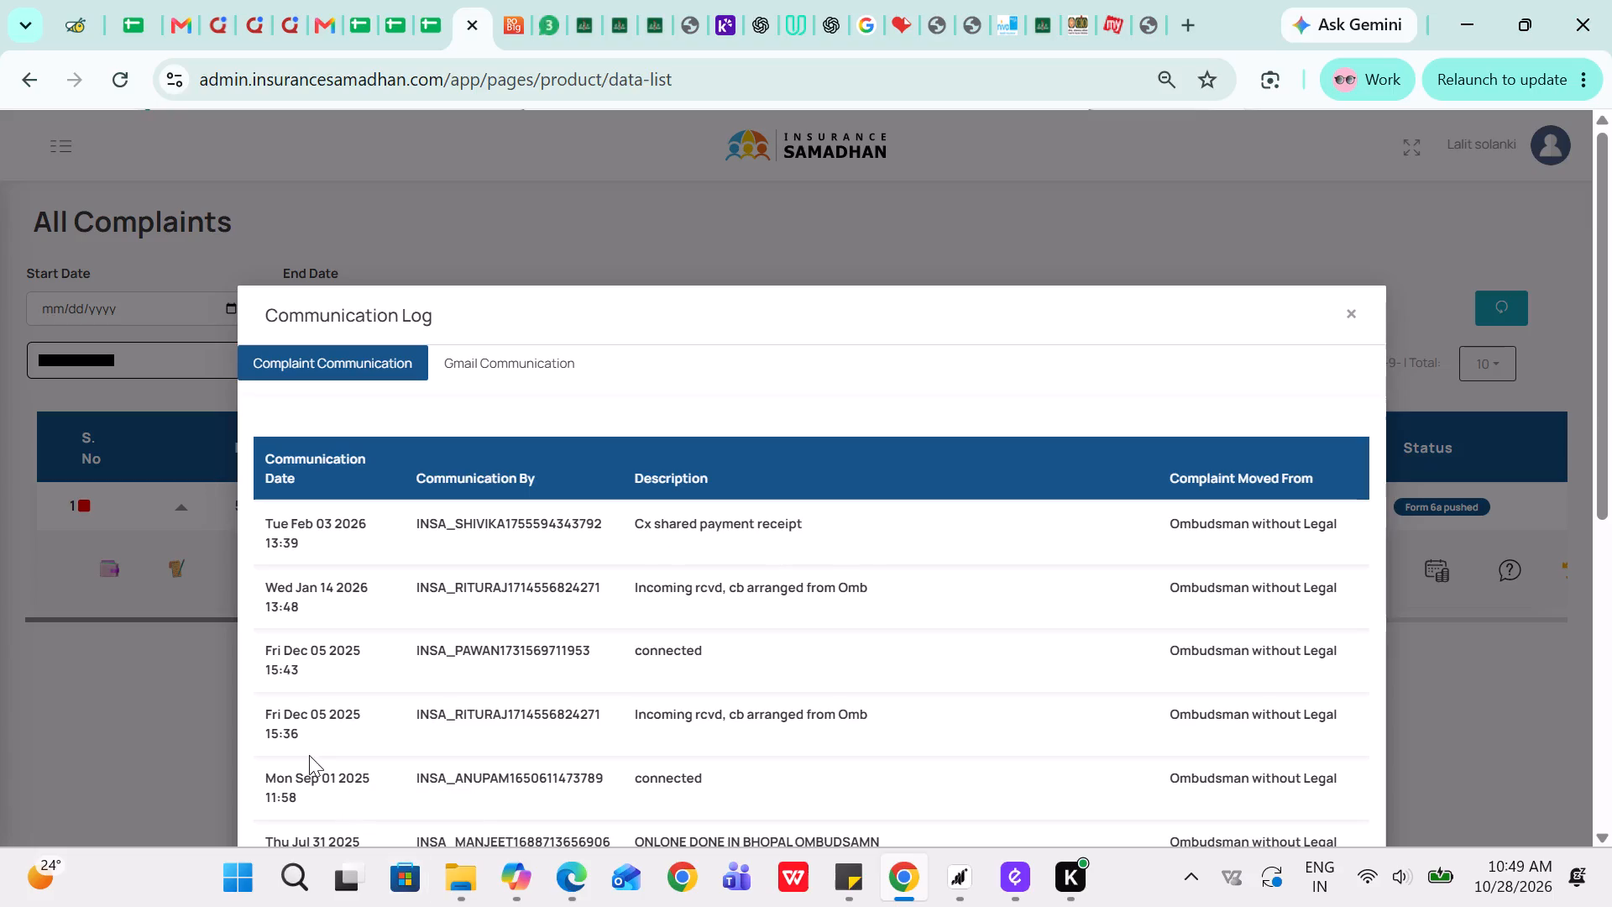
pyautogui.click(589, 194)
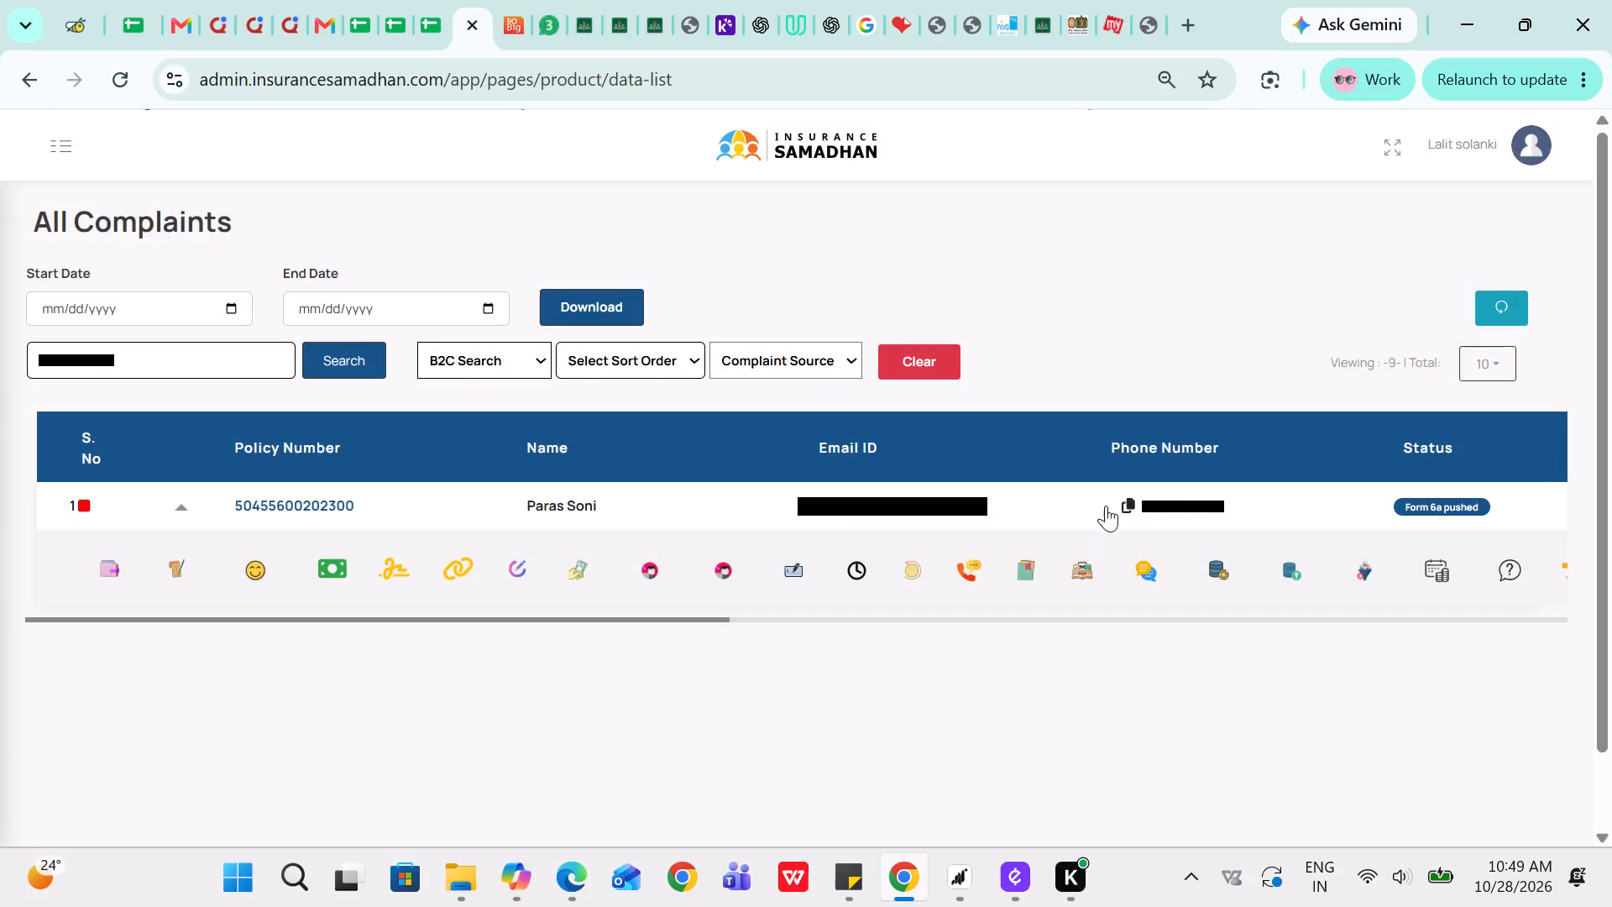
pyautogui.click(1153, 570)
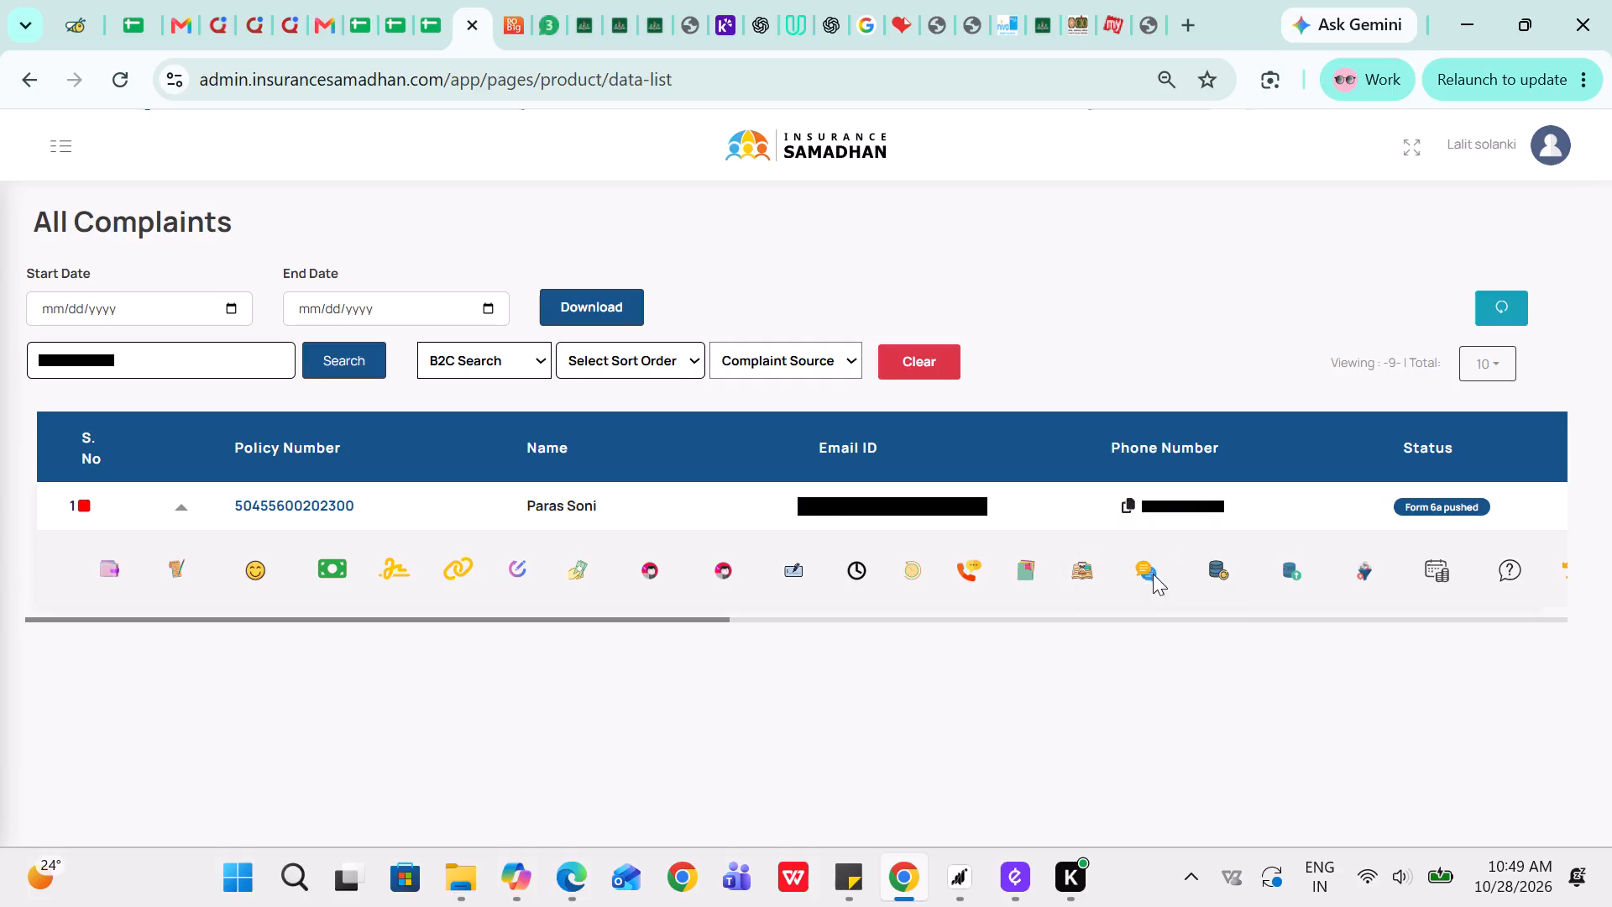
pyautogui.click(573, 200)
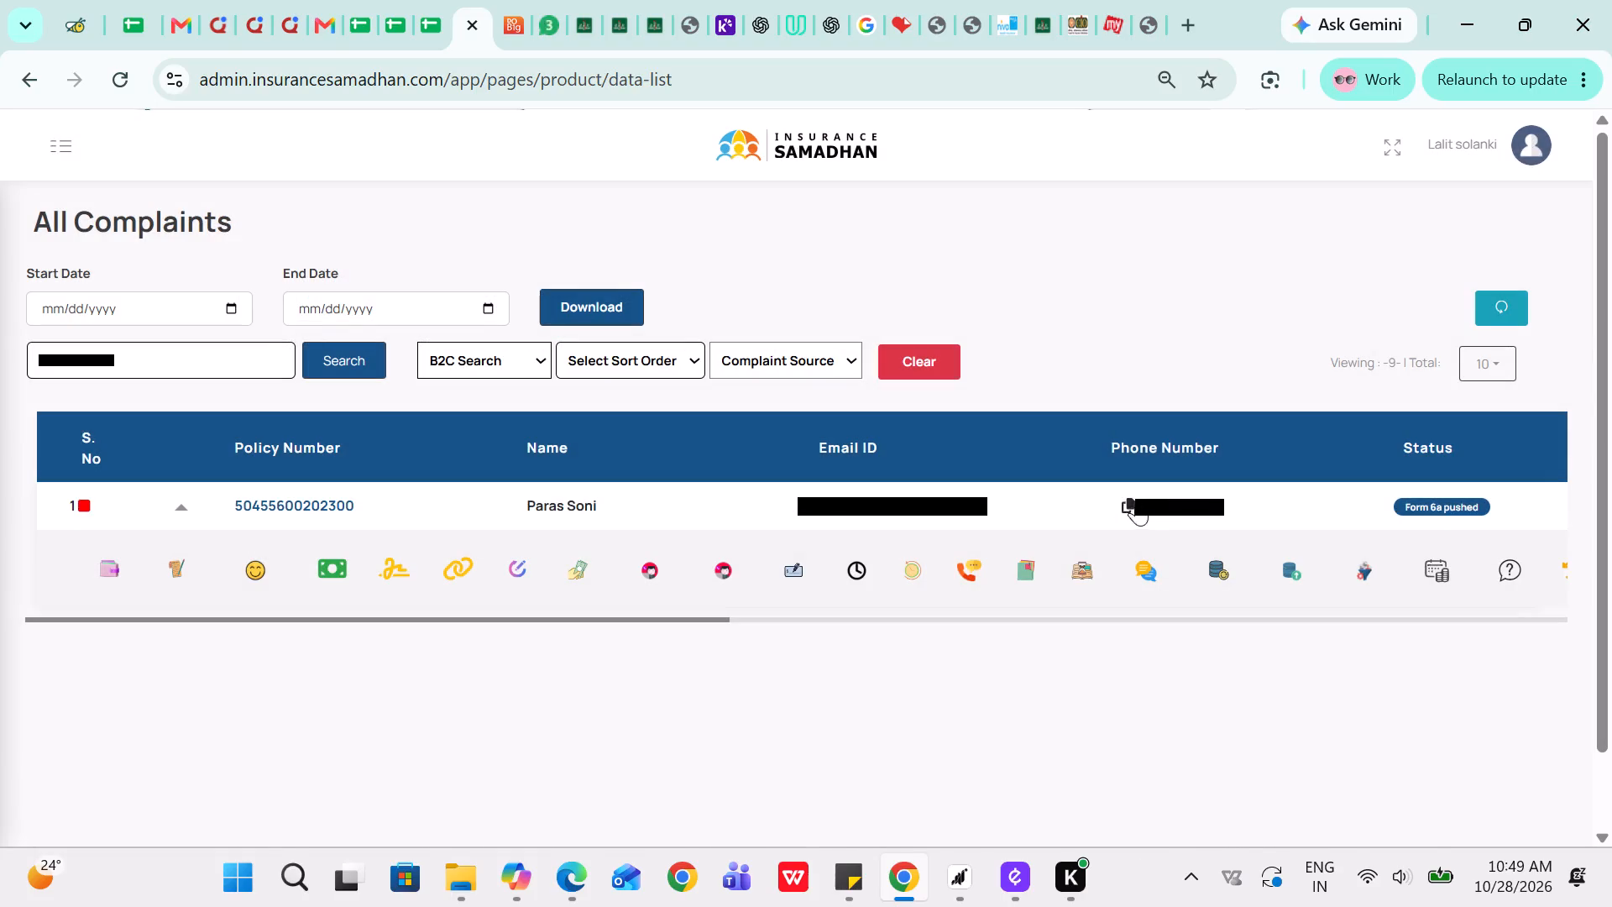
# Copy the policyholder's phone number from the complaint record and switch to the Smartflo call dialer.
pyautogui.click(1130, 501)
pyautogui.click(502, 0)
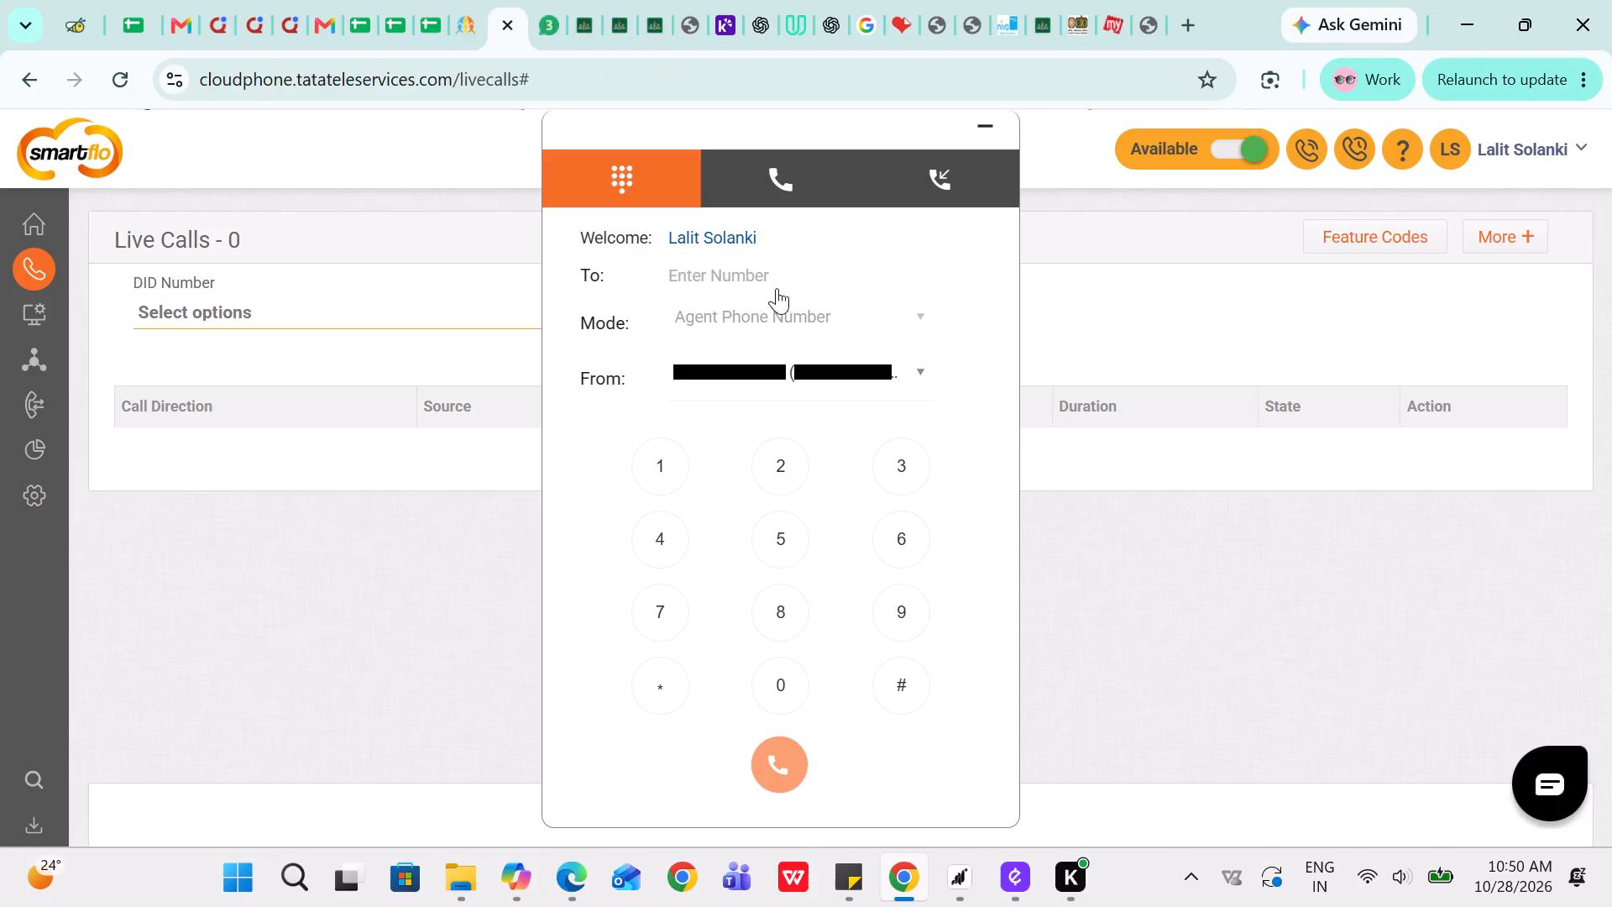
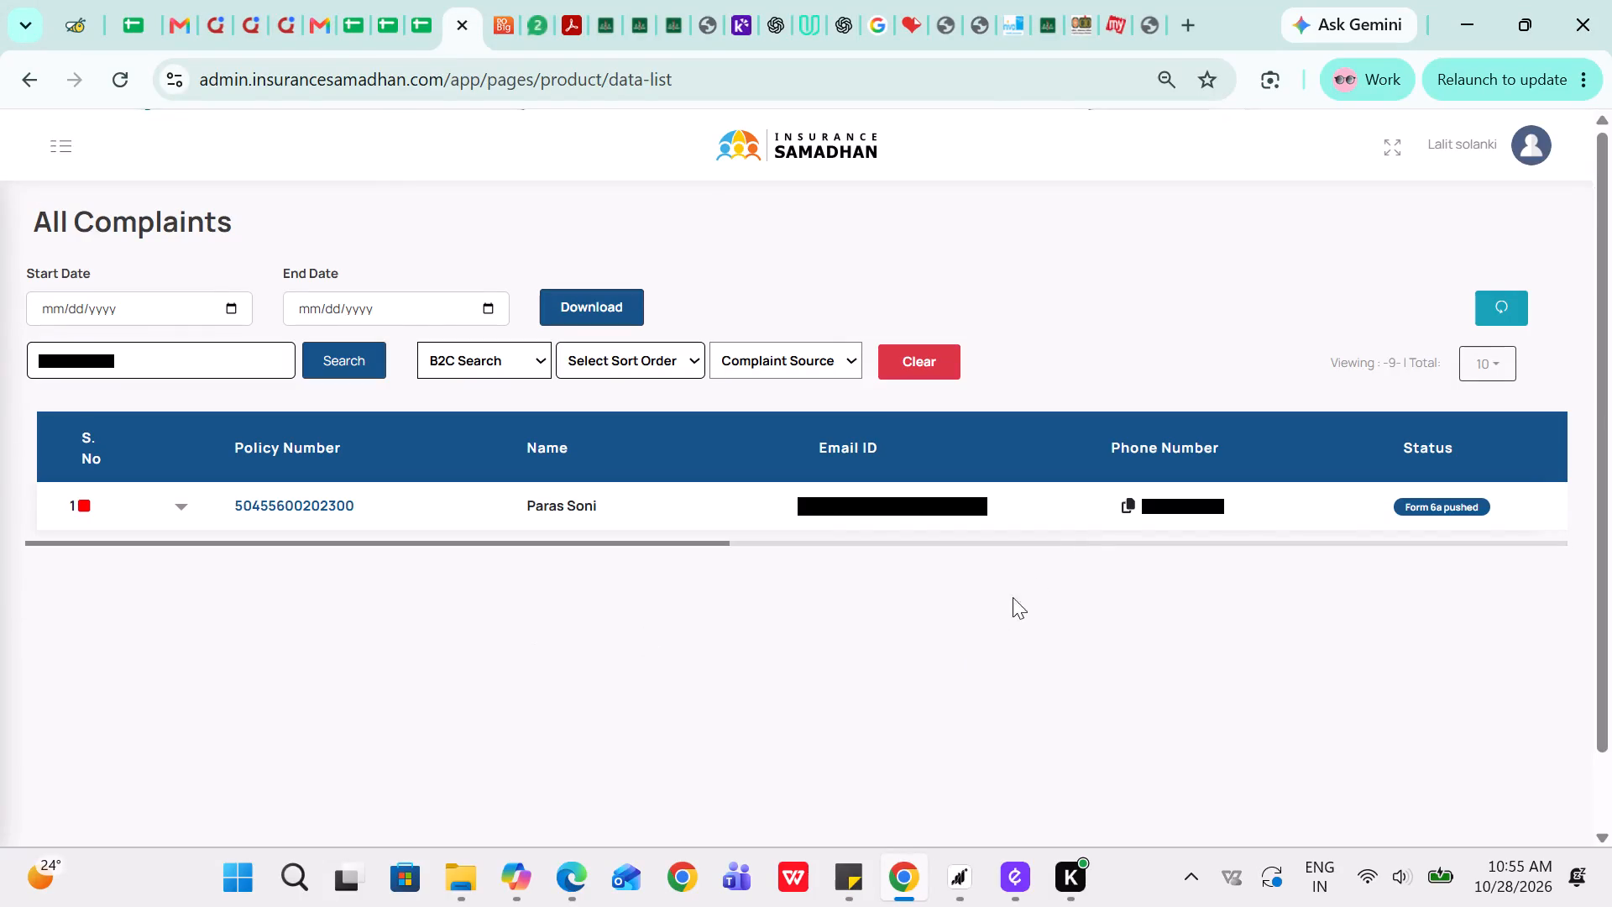
# Add the comment "Cx will do mail." to the communication log of the listed Form 6a pushed complaint and save it.
pyautogui.click(1091, 505)
pyautogui.click(1157, 568)
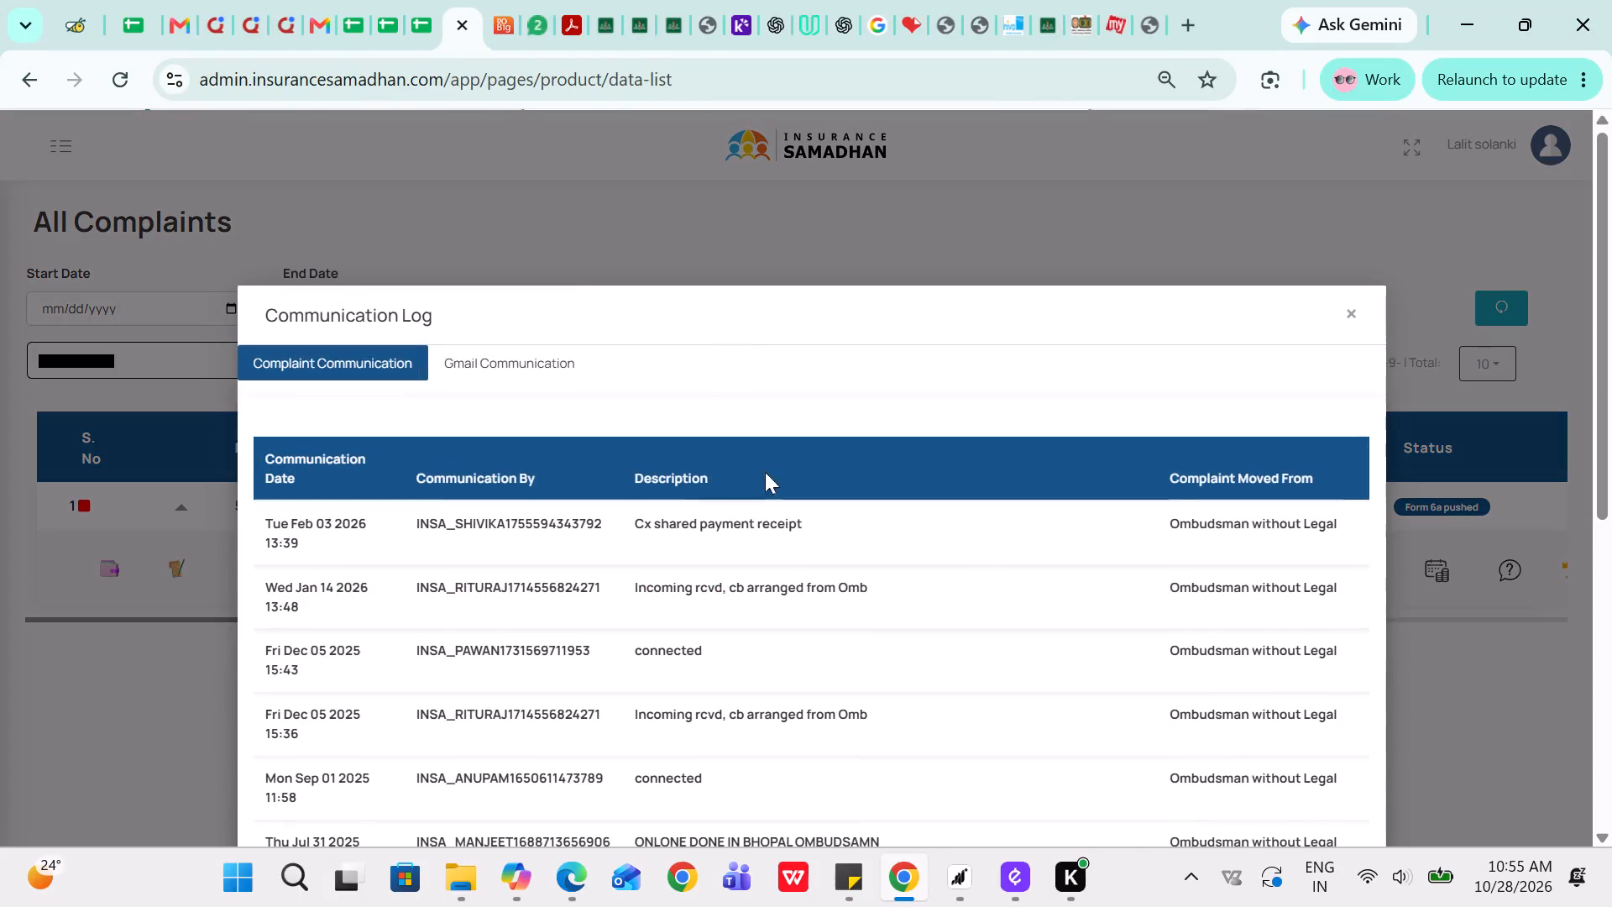
pyautogui.scroll(-11, 790, 507)
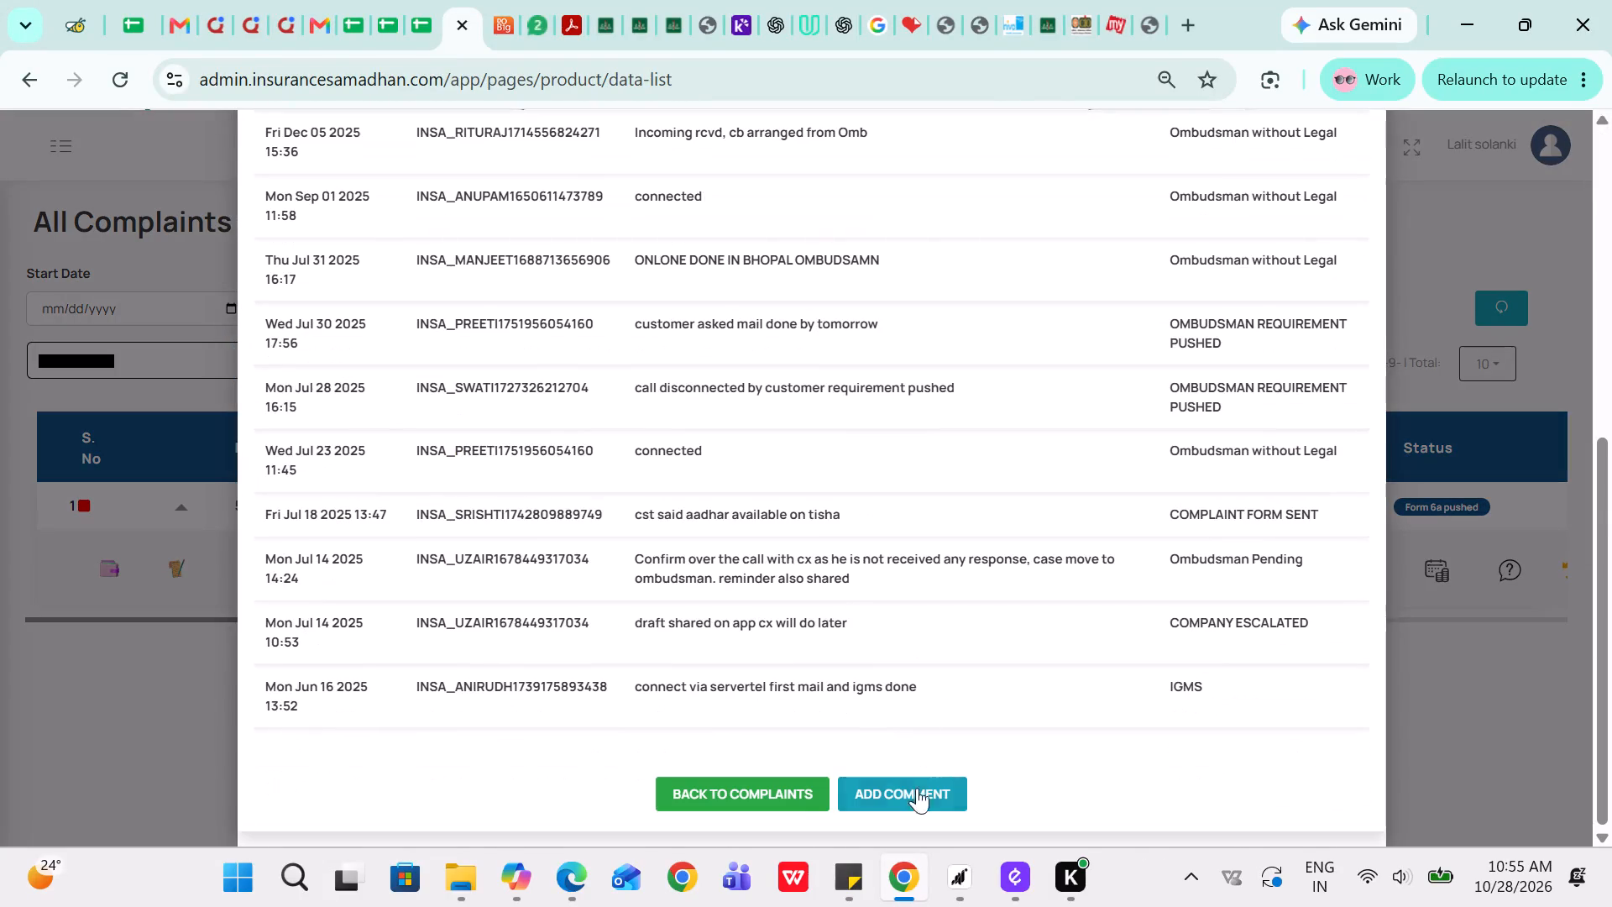
pyautogui.click(919, 792)
pyautogui.click(882, 558)
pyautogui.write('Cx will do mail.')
pyautogui.click(887, 661)
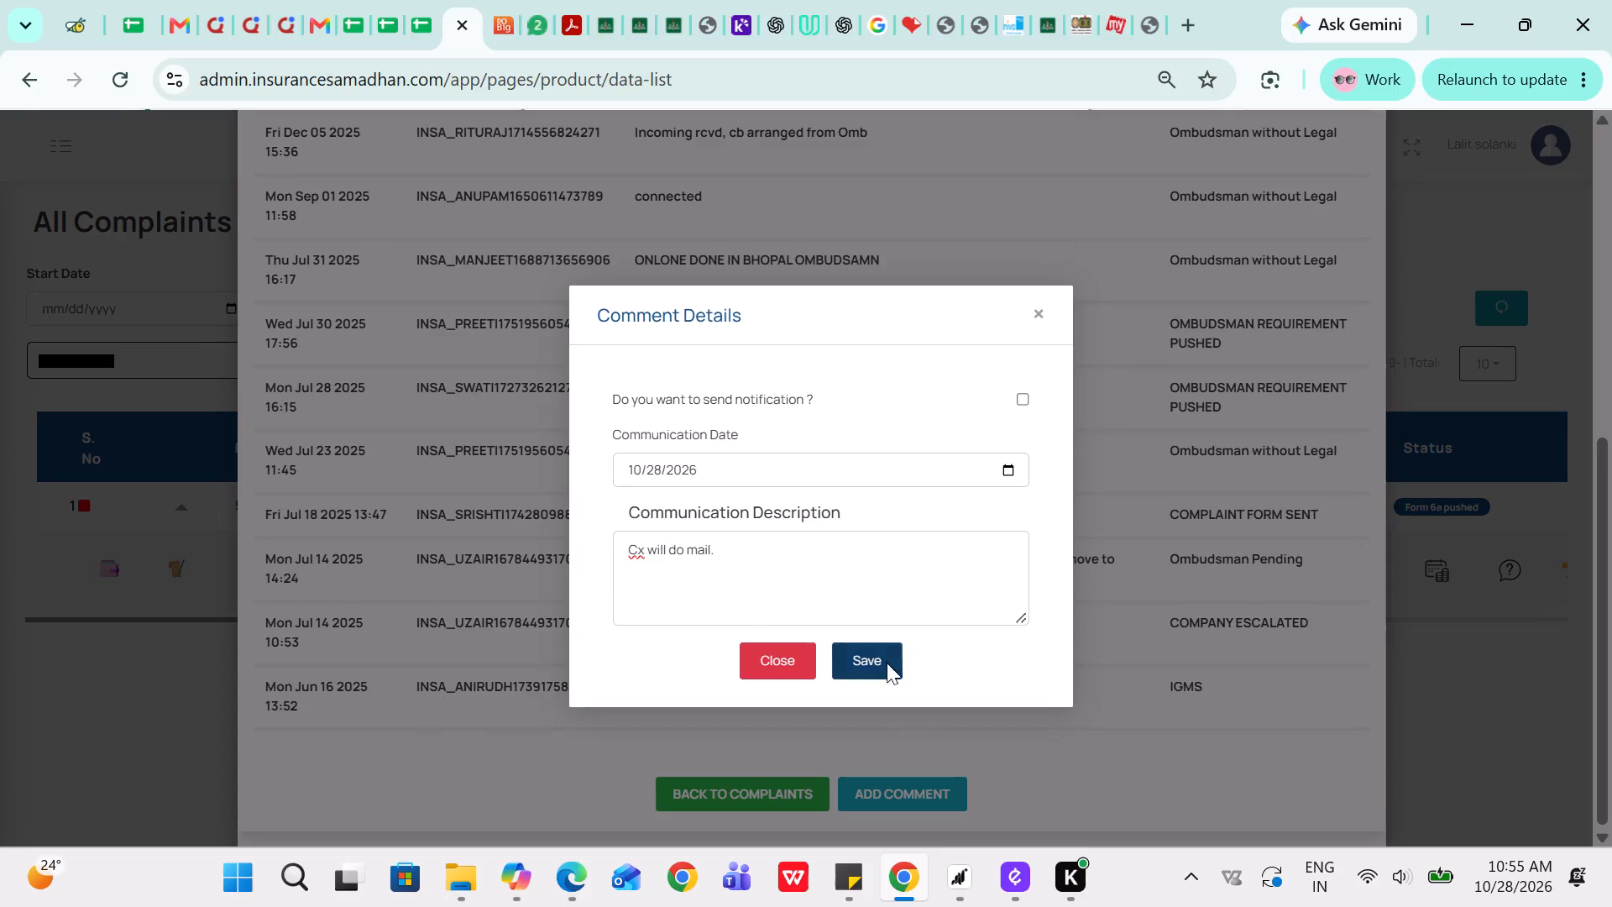